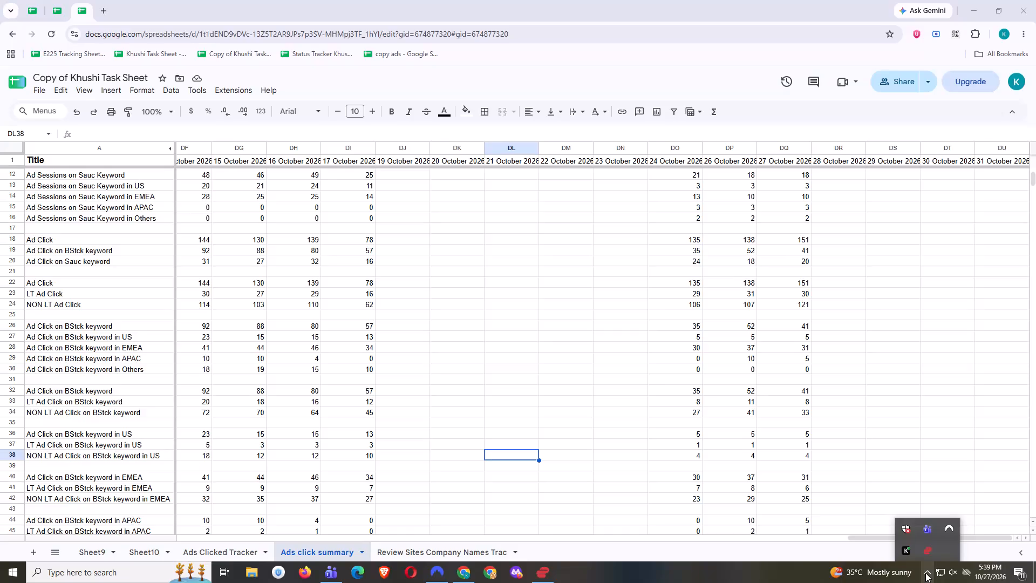
# Review the Ads click summary, Sheet9 and Sheet10 sheets of the Copy of Khushi Task Sheet.
pyautogui.scroll(5, 805, 455)
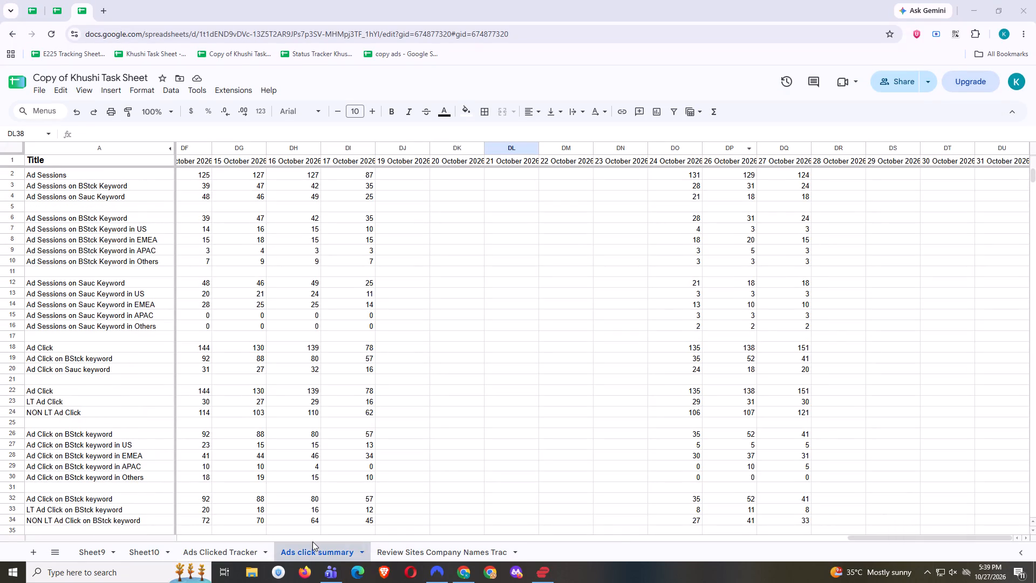
pyautogui.click(63, 555)
pyautogui.click(100, 553)
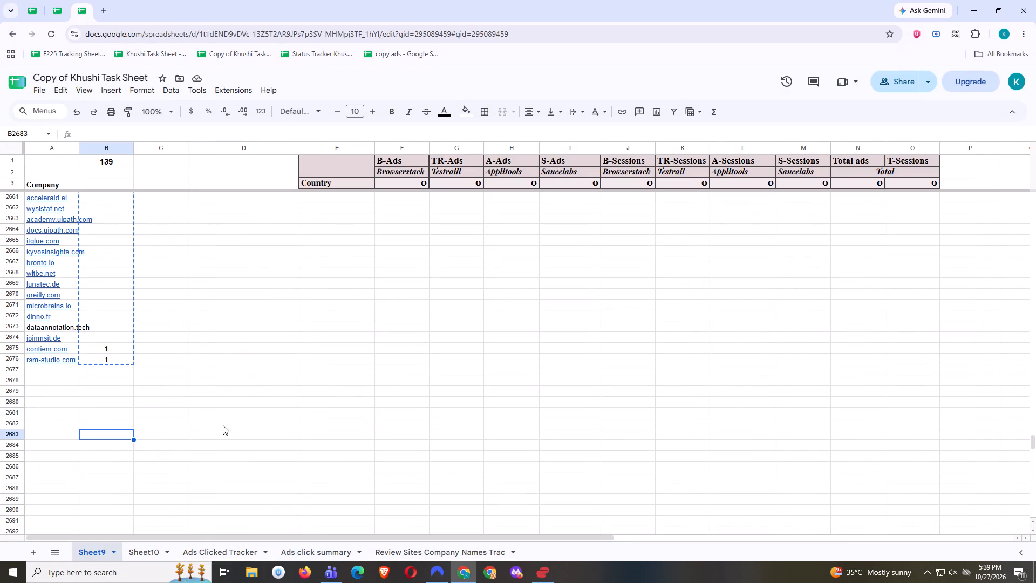
pyautogui.click(218, 419)
pyautogui.scroll(7, 220, 420)
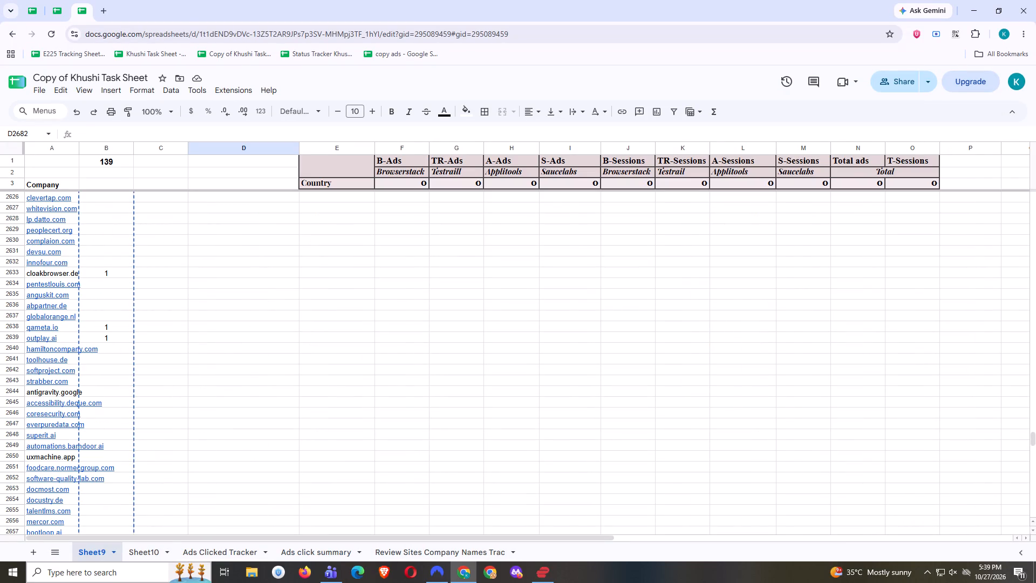
pyautogui.click(167, 550)
pyautogui.scroll(4, 377, 460)
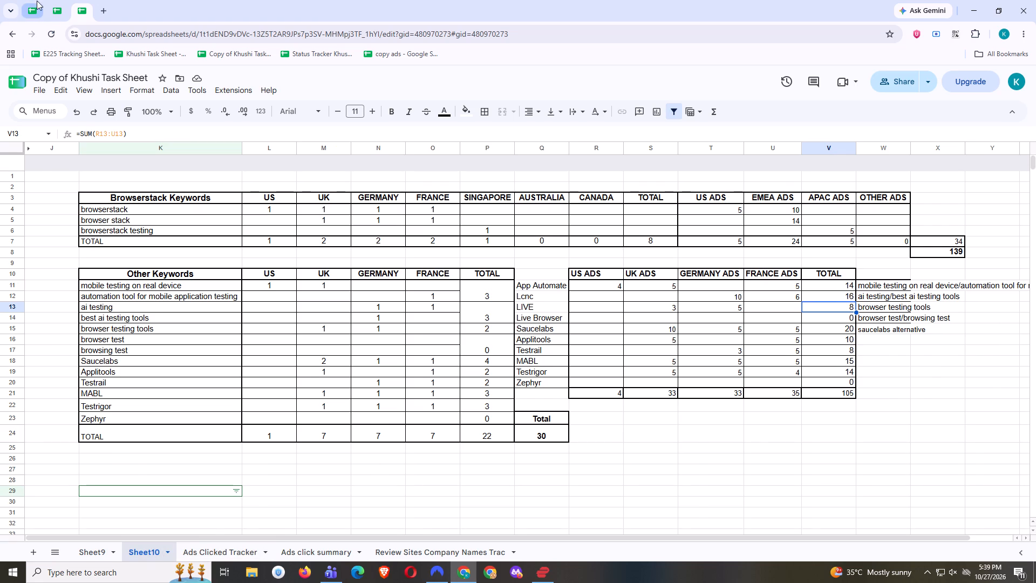
# Switch to the copy ads spreadsheet and look through the Status and Weekly Status lists on the Group Status sheet.
pyautogui.click(54, 11)
pyautogui.click(45, 13)
pyautogui.click(37, 12)
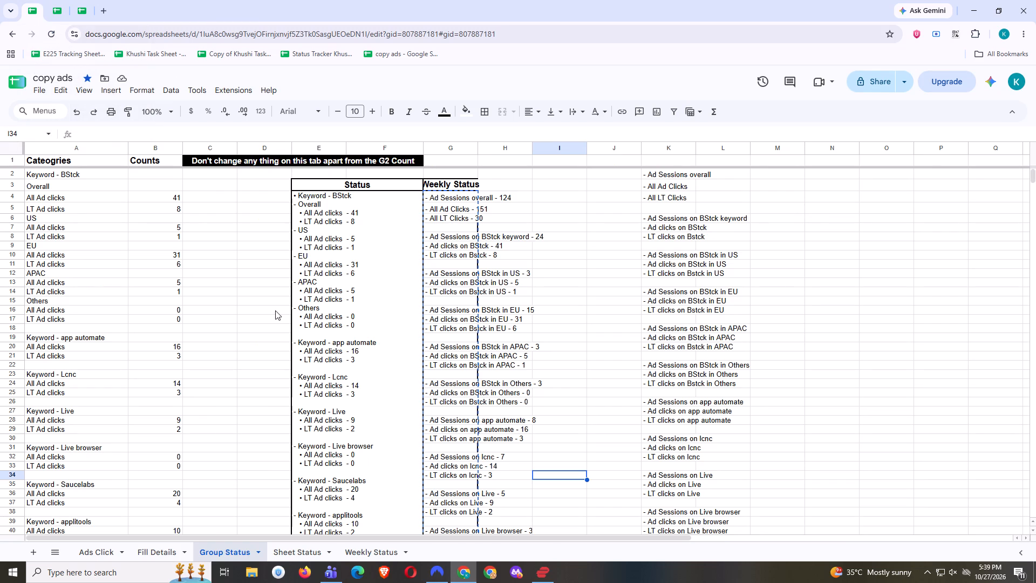
pyautogui.scroll(-2, 733, 458)
pyautogui.scroll(10, 733, 458)
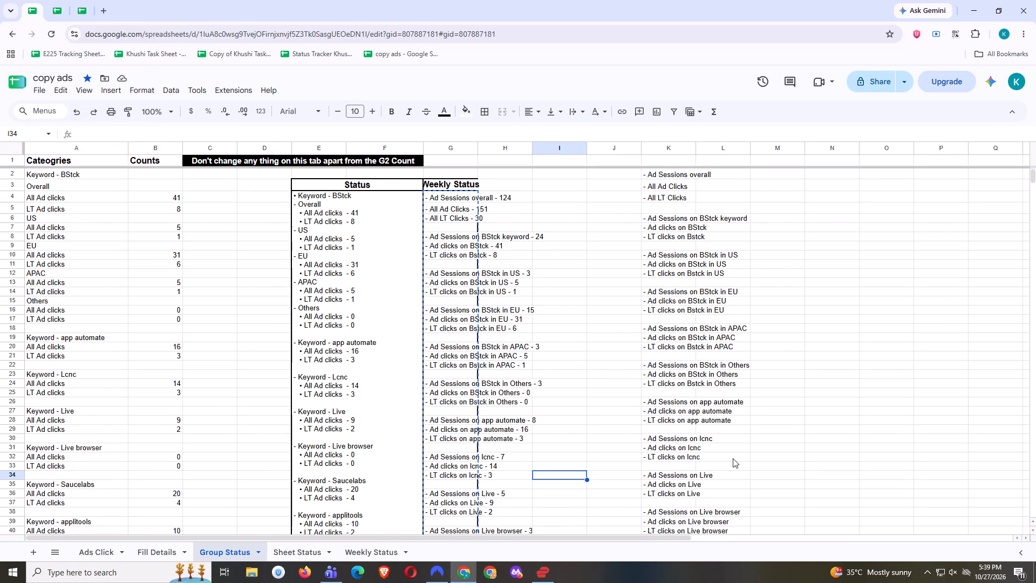
pyautogui.scroll(-7, 312, 499)
pyautogui.scroll(5, 348, 482)
pyautogui.scroll(-1, 348, 482)
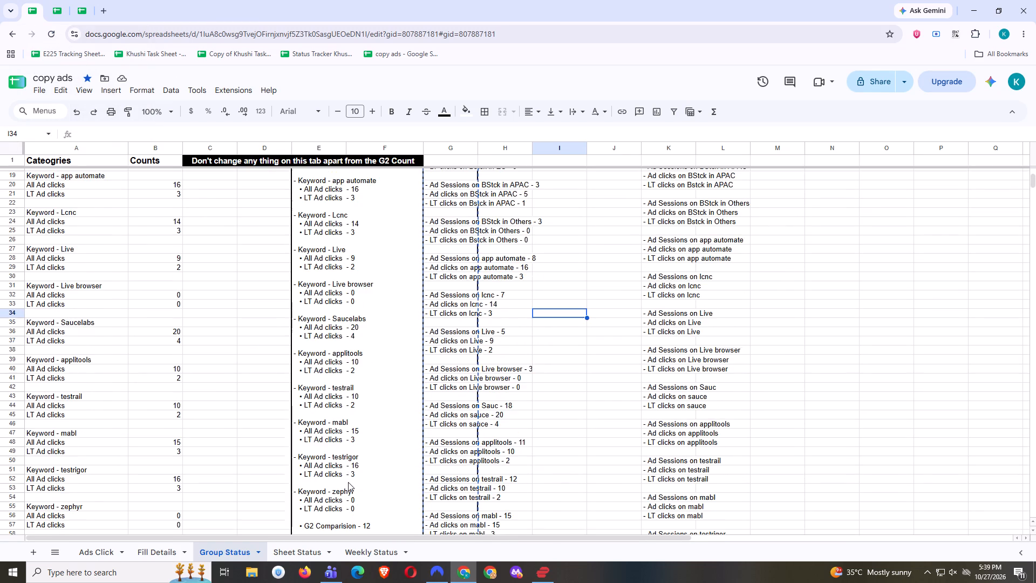
pyautogui.scroll(-3, 348, 482)
pyautogui.scroll(4, 348, 482)
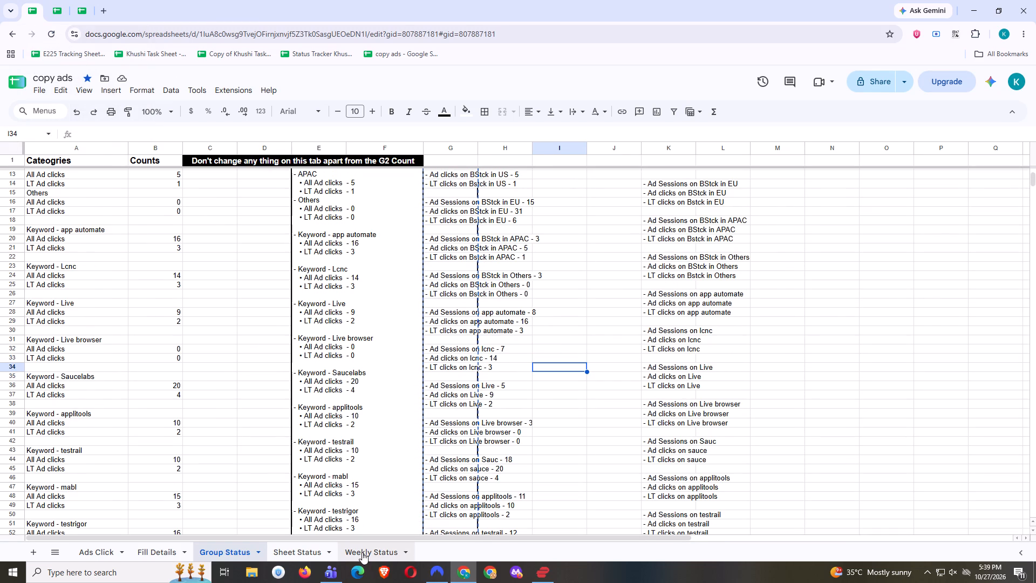
# Look over the daily columns, Sum of Data and Full Status on the Weekly Status sheet of copy ads.
pyautogui.click(362, 552)
pyautogui.scroll(3, 329, 414)
pyautogui.scroll(-8, 329, 414)
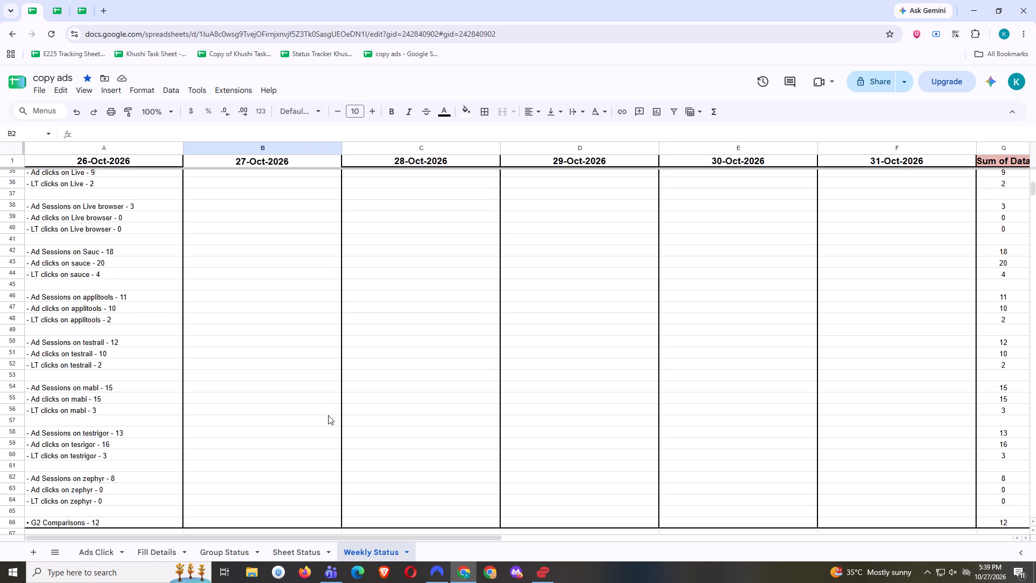
pyautogui.scroll(-2, 328, 415)
pyautogui.scroll(10, 328, 415)
pyautogui.moveTo(253, 537); pyautogui.dragTo(685, 526)
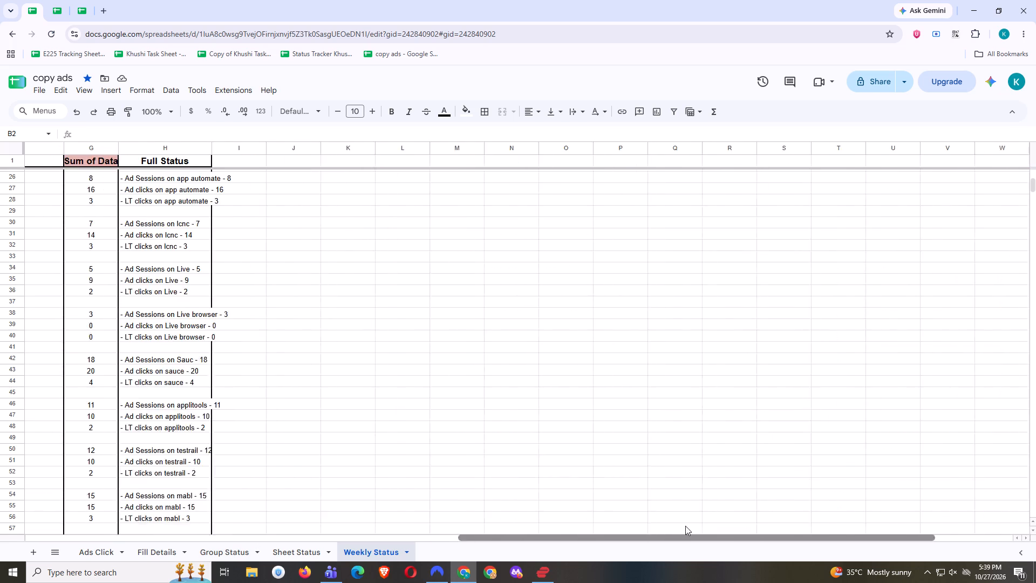
pyautogui.moveTo(685, 526); pyautogui.dragTo(0, 507)
pyautogui.scroll(5, 37, 501)
pyautogui.scroll(4, 1, 138)
# Open the E225 Tracking Sheet in place of the Copy of Khushi Task Sheet and find Khushi's 27-Oct-2026 rows in the Shift Tracker.
pyautogui.click(90, 11)
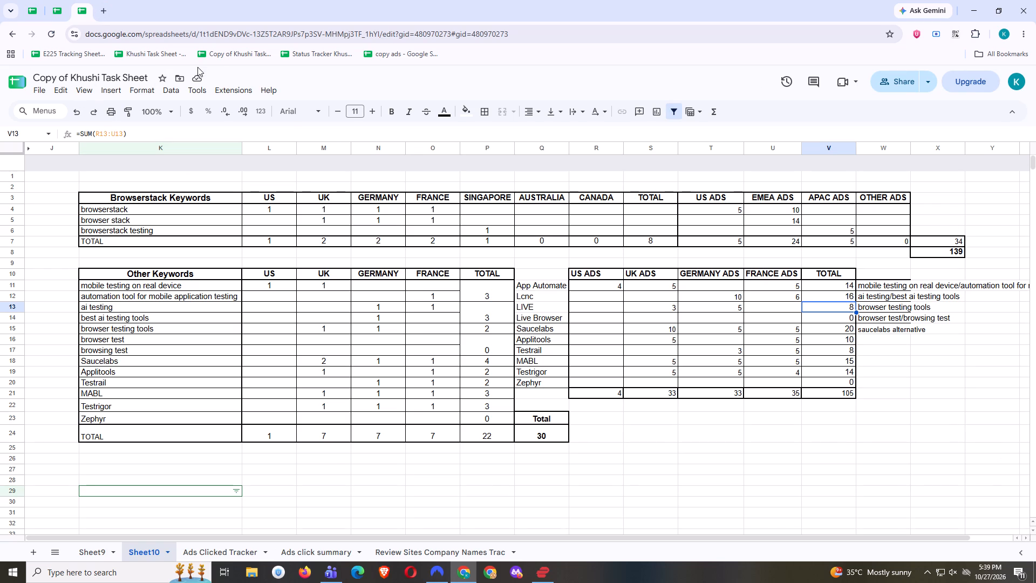
pyautogui.click(58, 57)
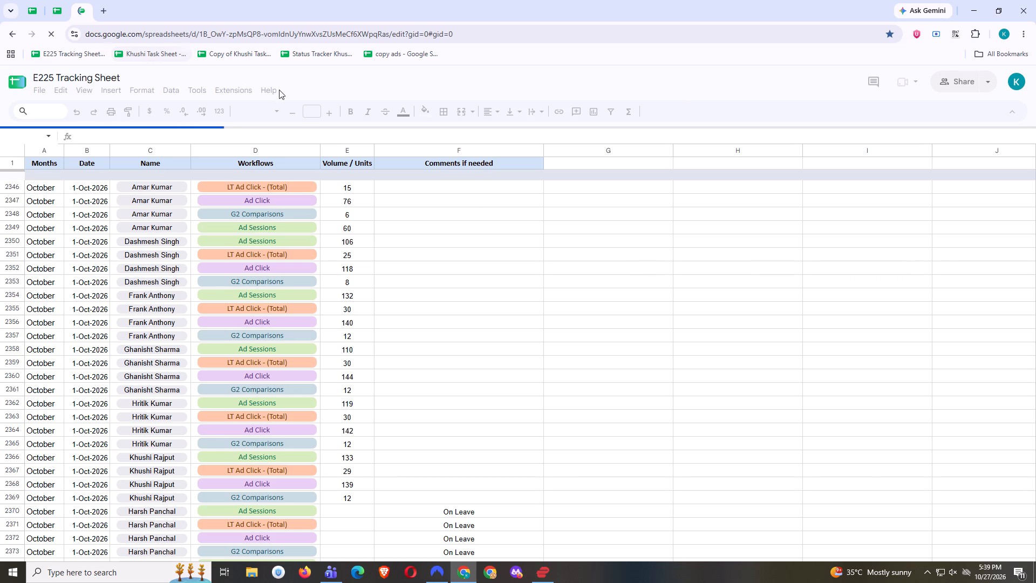
pyautogui.scroll(-3, 973, 165)
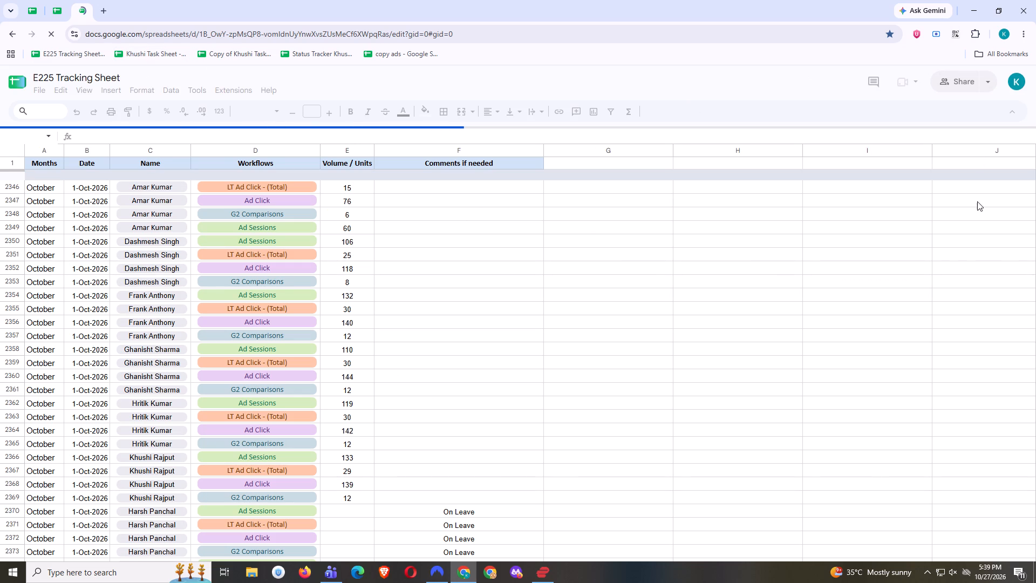
pyautogui.scroll(-4, 977, 201)
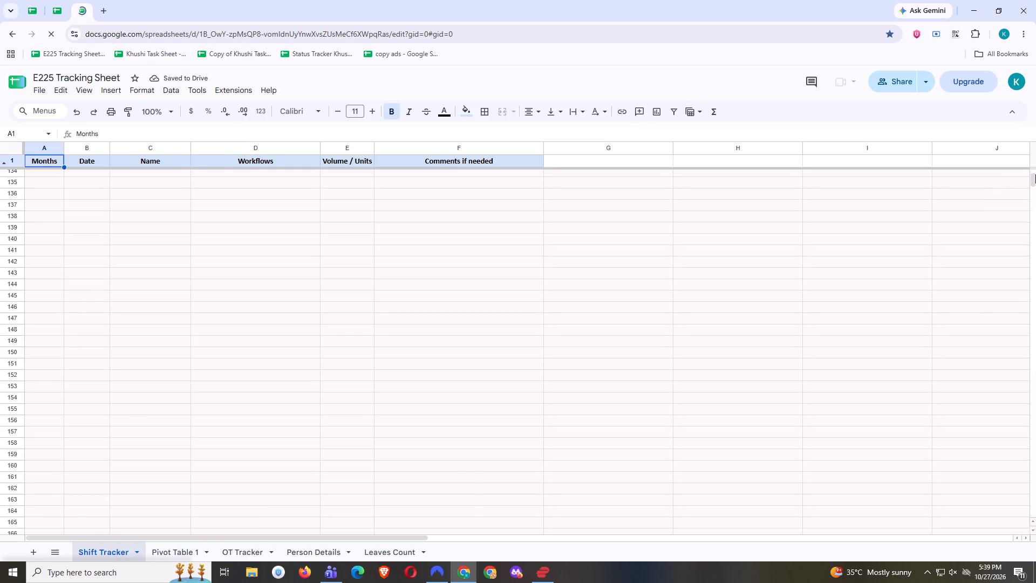
pyautogui.moveTo(1035, 177); pyautogui.dragTo(1035, 433)
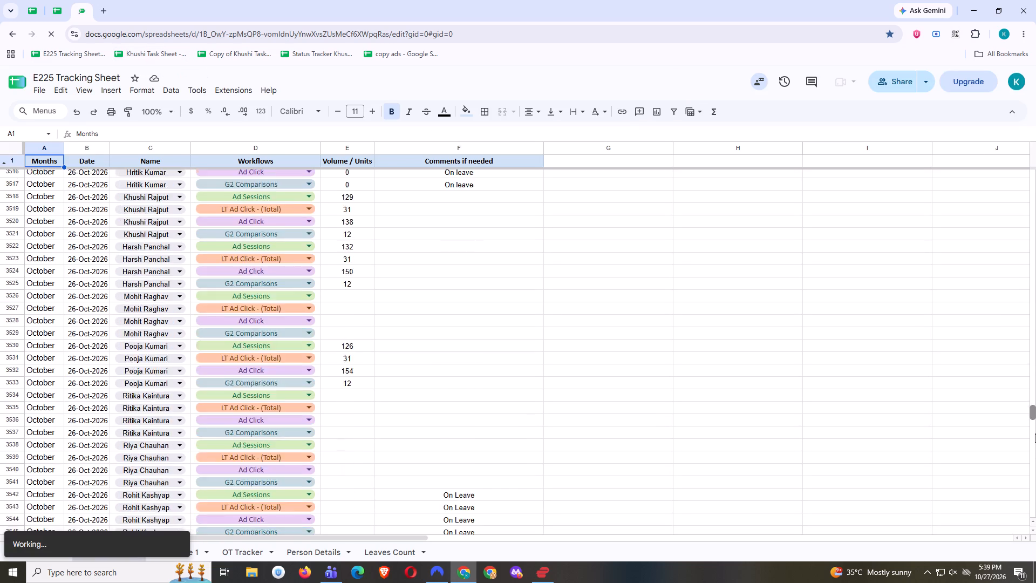
pyautogui.moveTo(1035, 433); pyautogui.dragTo(1028, 460)
pyautogui.scroll(5, 434, 276)
pyautogui.click(345, 240)
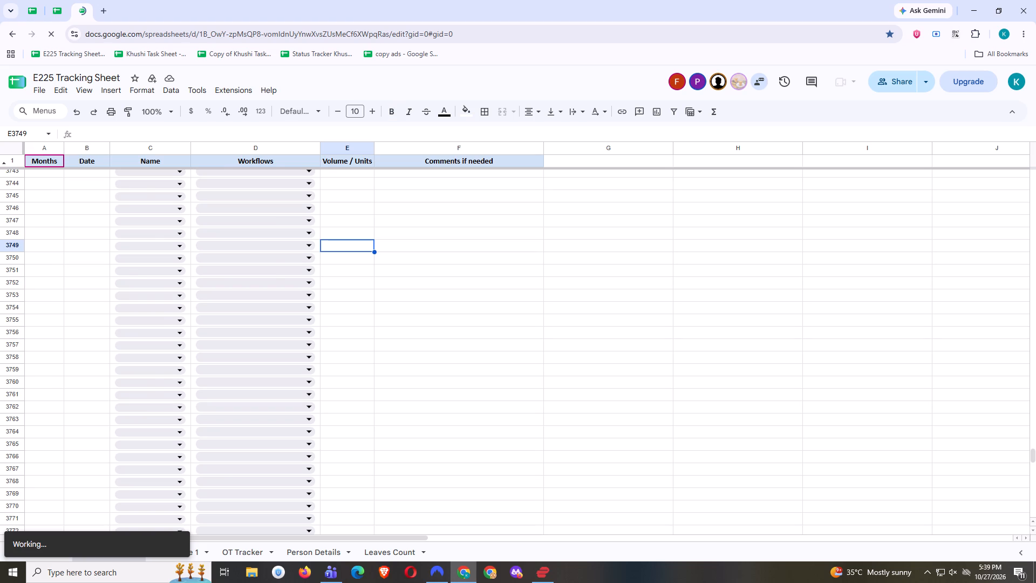
pyautogui.hotkey('ctrl', 'Up')
pyautogui.scroll(5, 344, 240)
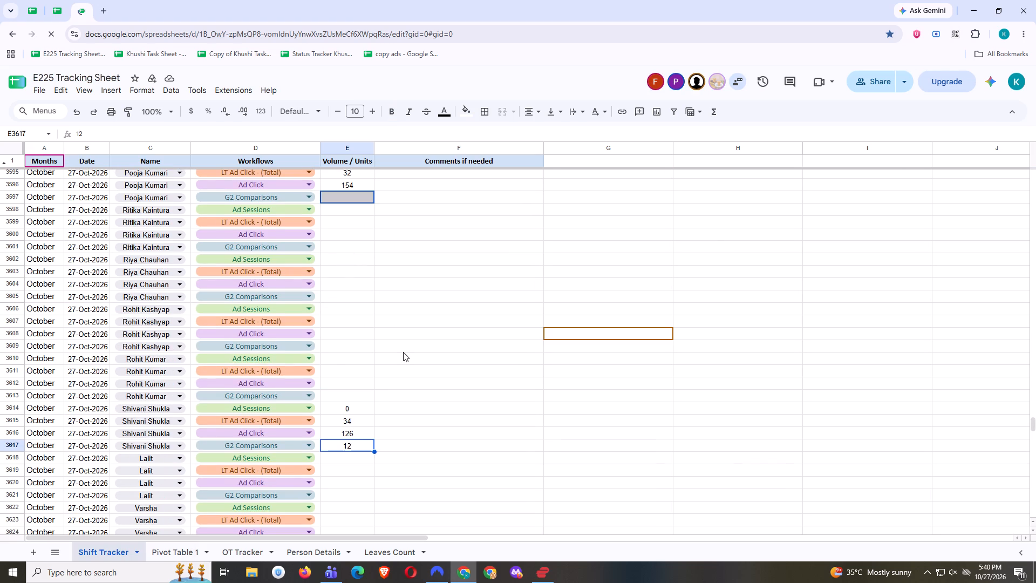
pyautogui.scroll(3, 385, 345)
pyautogui.scroll(2, 331, 346)
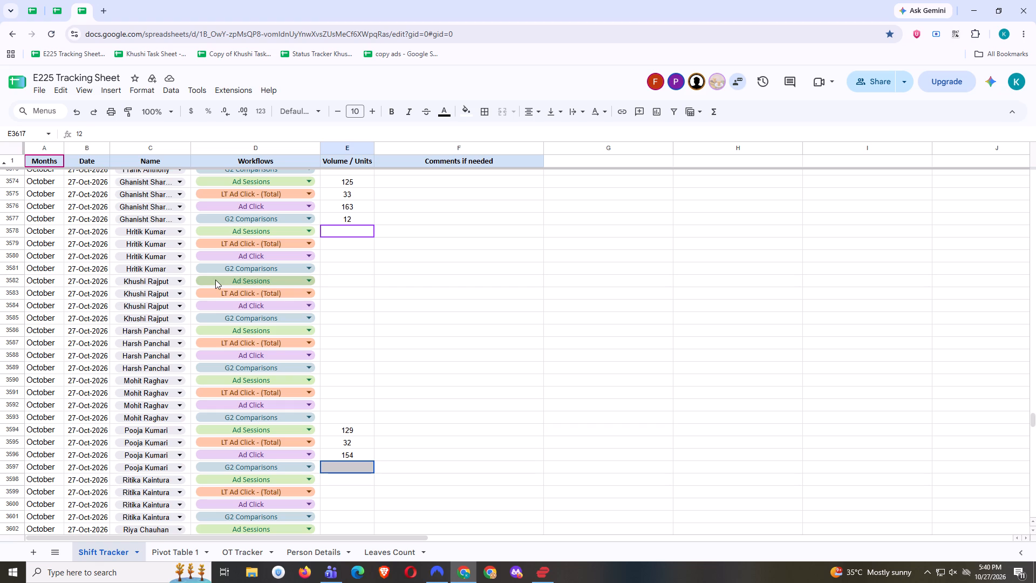
# Enter 121 as Khushi's Ad Sessions volume for 27-Oct-2026, taken from the manual Total Sessions on the copy ads Fill Details sheet.
pyautogui.click(347, 280)
pyautogui.press('1')
pyautogui.press('2')
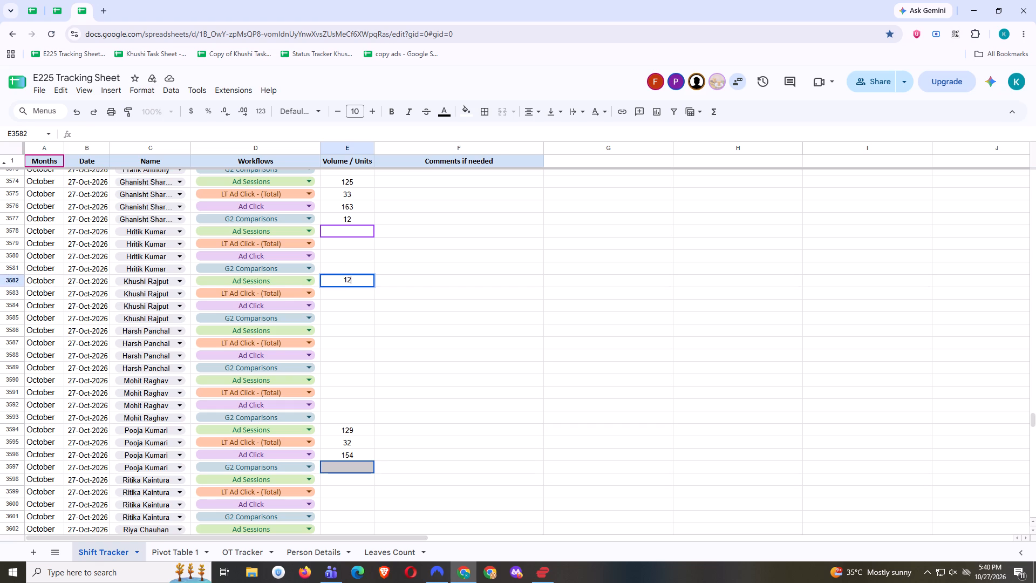
pyautogui.click(36, 6)
pyautogui.click(85, 559)
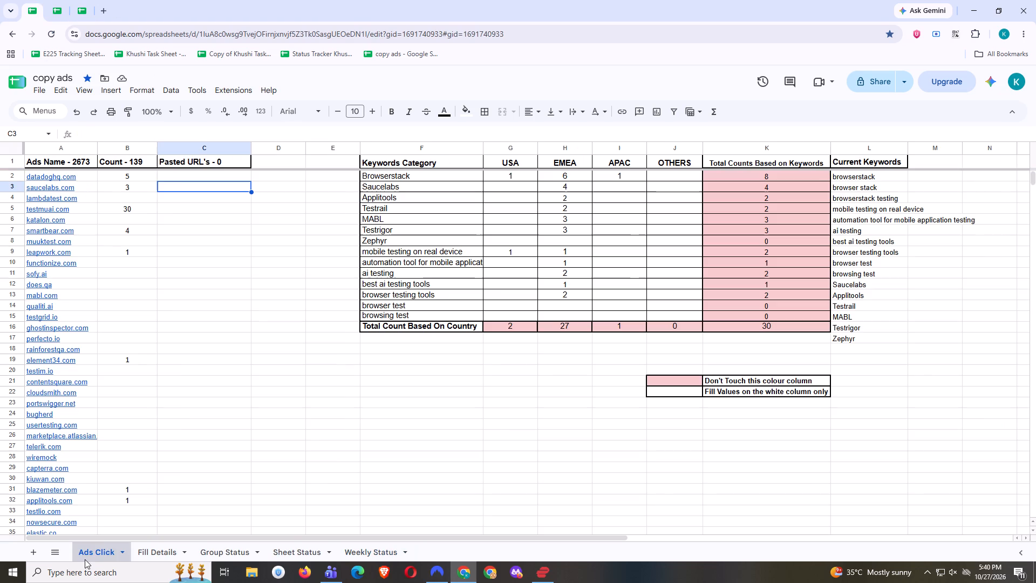
pyautogui.scroll(4, 206, 483)
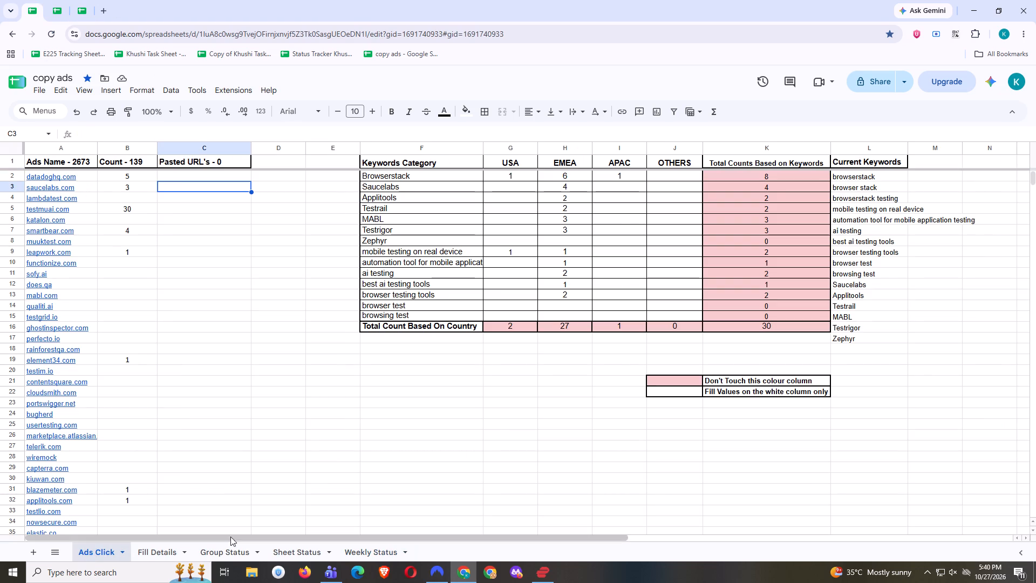
pyautogui.click(167, 548)
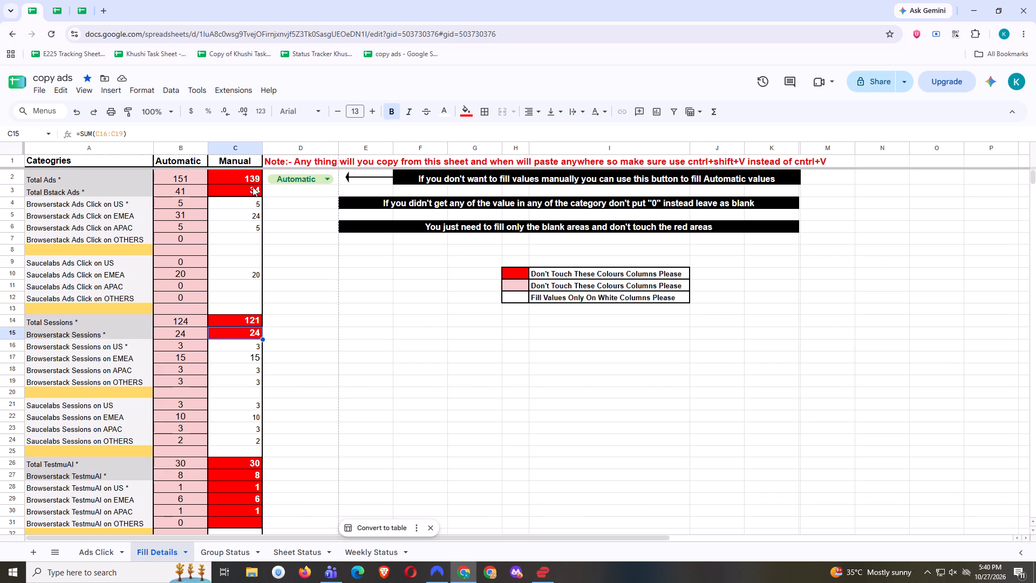
pyautogui.click(78, 8)
pyautogui.press('2')
pyautogui.press('BackSpace')
pyautogui.press('1')
pyautogui.press('Return')
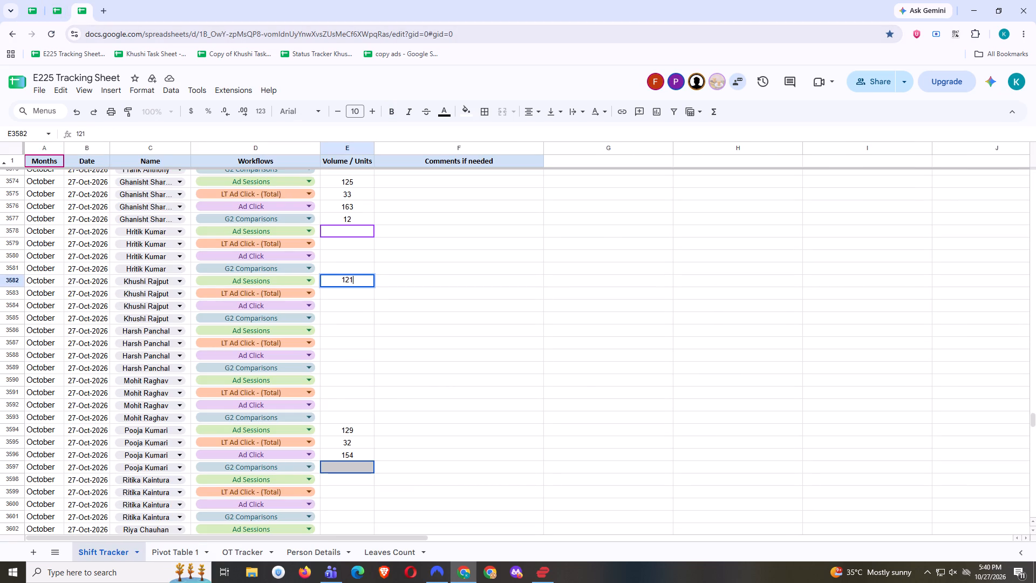
# Fill Khushi's remaining 27-Oct-2026 volumes: 30 for LT Ad Click - (Total), 139 for Ad Click and 12 for G2 Comparisons.
pyautogui.press('3')
pyautogui.press('0')
pyautogui.press('Return')
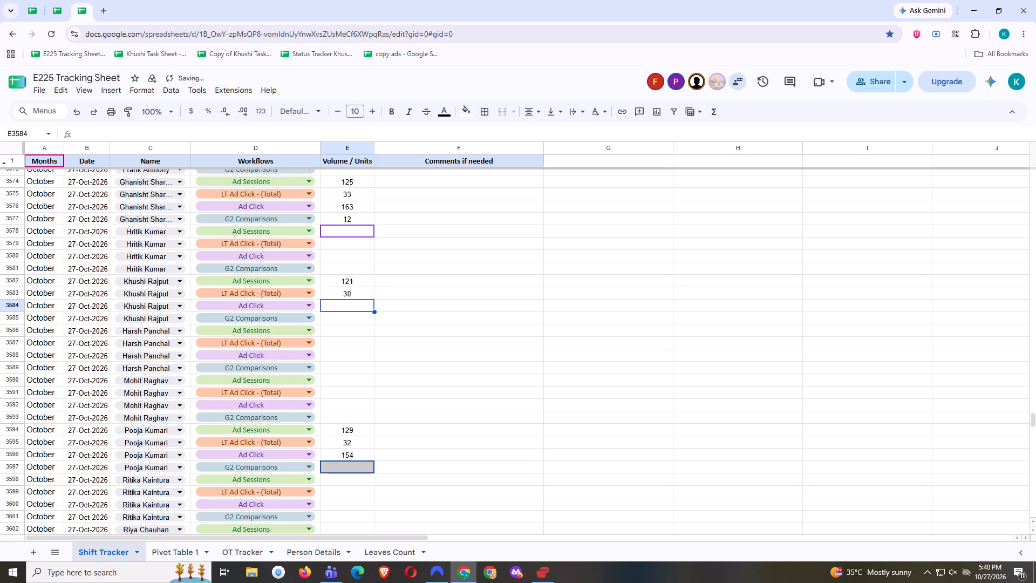
pyautogui.write('139')
pyautogui.press('Return')
pyautogui.write('12')
pyautogui.press('Return')
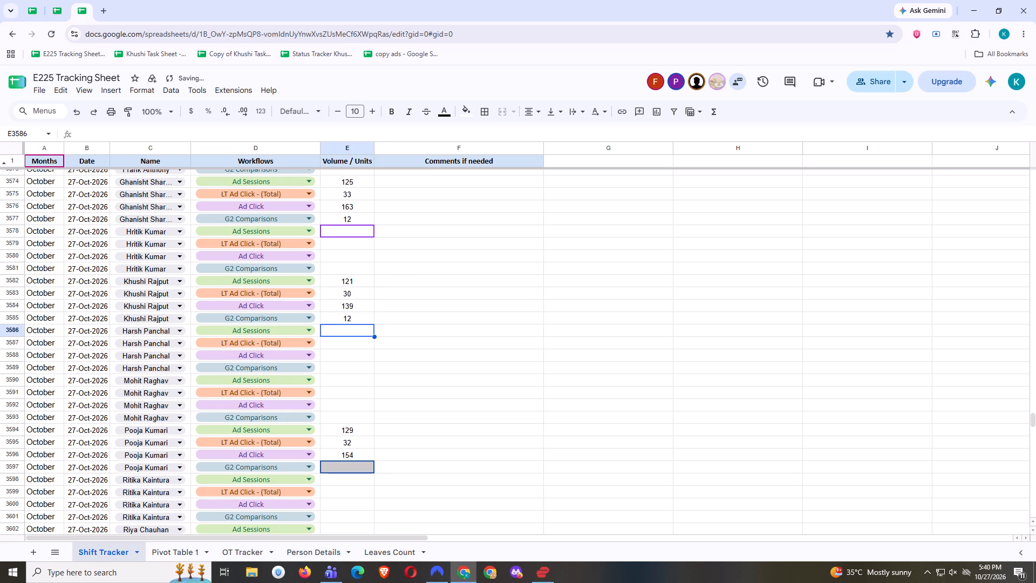
pyautogui.click(366, 318)
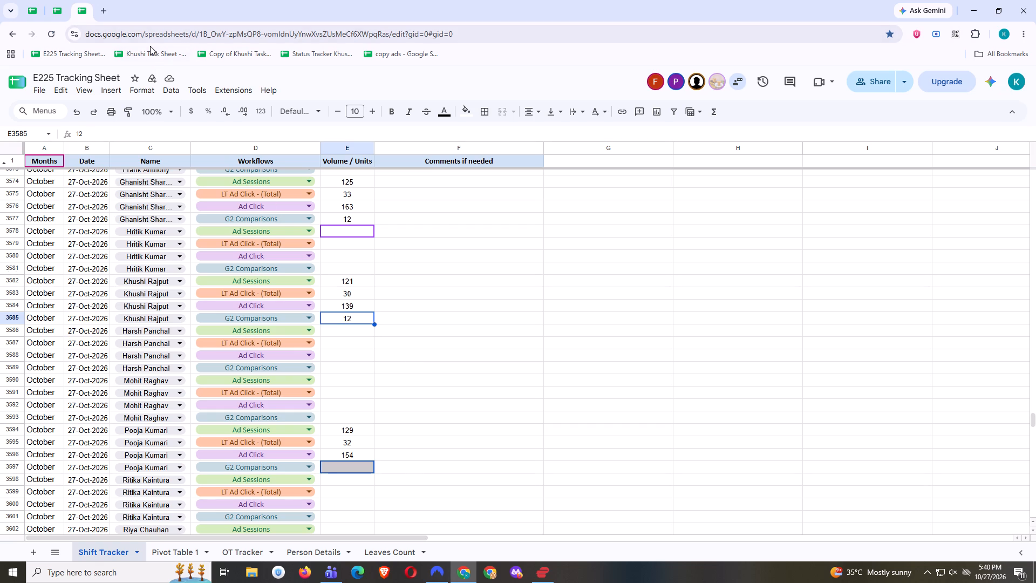
# Clear all values below the 27 October 2026 header in the Ads click summary of the Khushi Task Sheet.
pyautogui.click(41, 12)
pyautogui.click(77, 6)
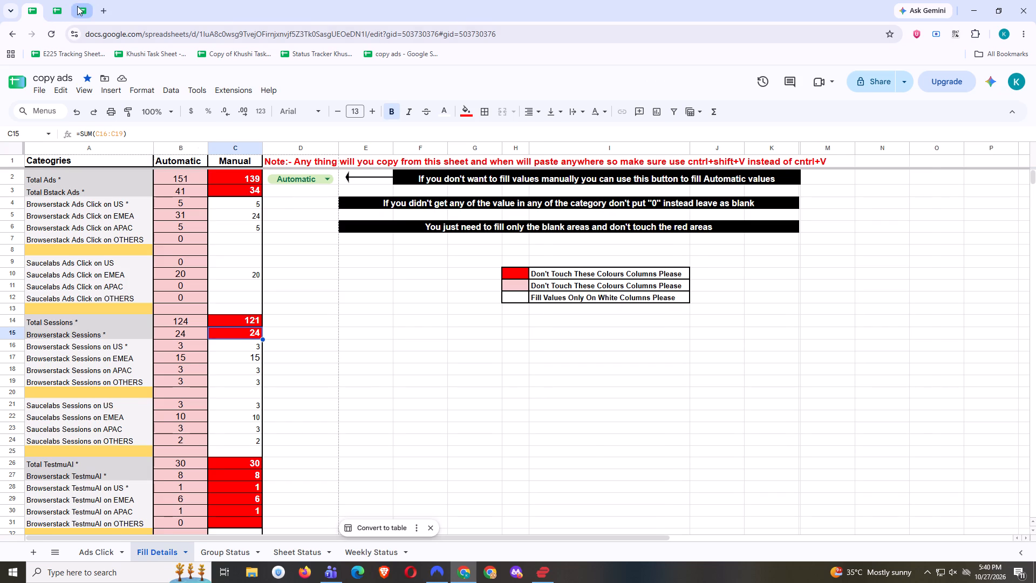
pyautogui.click(64, 9)
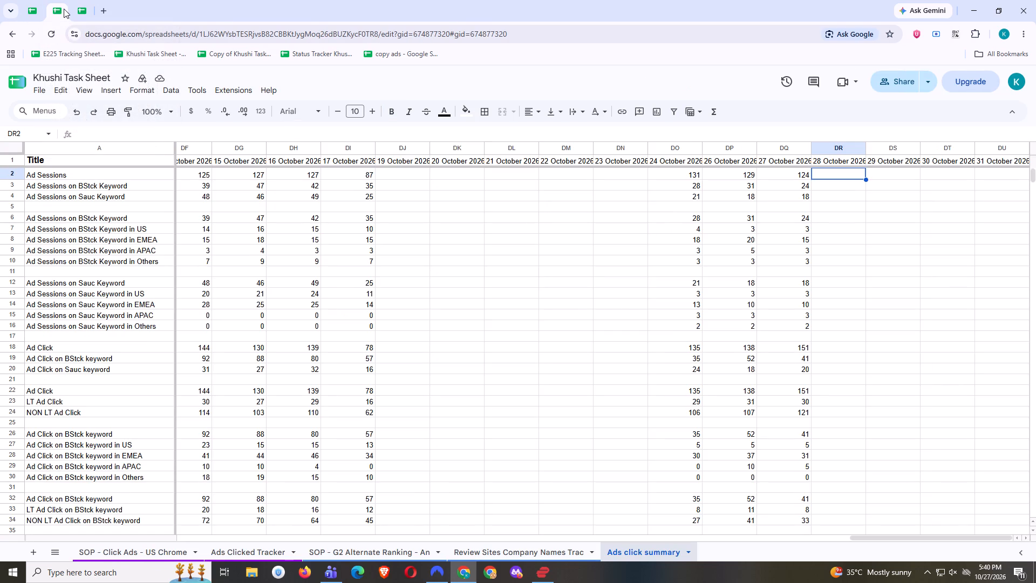
pyautogui.scroll(5, 790, 344)
pyautogui.click(798, 173)
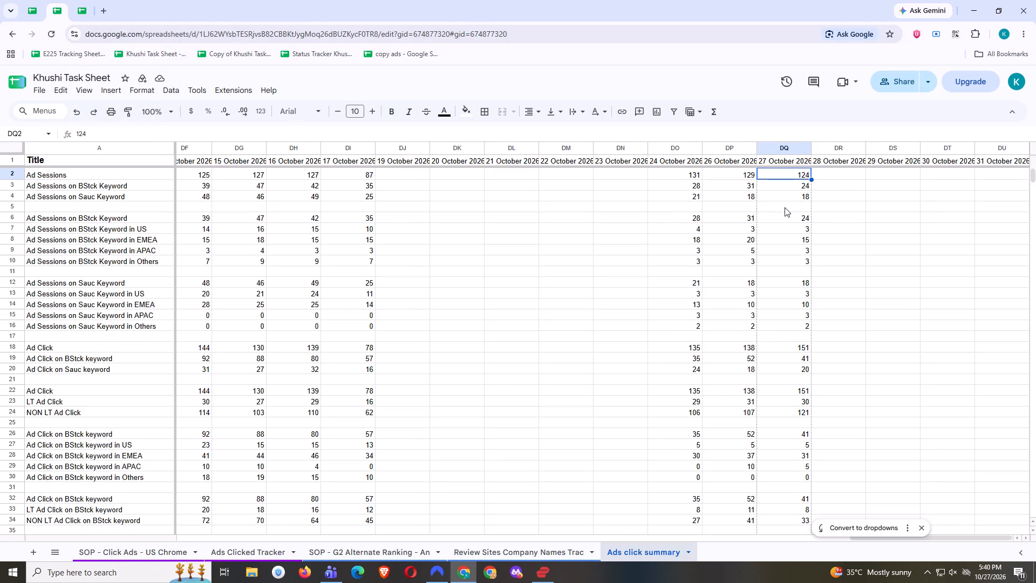
pyautogui.hotkey('ctrl', 'shift', 'Down')
pyautogui.hotkey('ctrl', 'shift', 'Down')
pyautogui.hotkey('ctrl', 'shift', 'Down')
pyautogui.hotkey('ctrl', 'shift', 'Down')
pyautogui.hotkey('ctrl', 'shift', 'Down')
pyautogui.hotkey('ctrl', 'shift', 'Down')
pyautogui.hotkey('ctrl', 'shift', 'Down')
pyautogui.hotkey('ctrl', 'shift', 'Down')
pyautogui.hotkey('ctrl', 'shift', 'Down')
pyautogui.hotkey('ctrl', 'shift', 'Down')
pyautogui.hotkey('ctrl', 'shift', 'Down')
pyautogui.hotkey('ctrl', 'shift', 'Down')
pyautogui.hotkey('ctrl', 'shift', 'Down')
pyautogui.hotkey('ctrl', 'shift', 'Down')
pyautogui.hotkey('ctrl', 'shift', 'Down')
pyautogui.hotkey('ctrl', 'shift', 'Down')
pyautogui.hotkey('ctrl', 'shift', 'Down')
pyautogui.hotkey('ctrl', 'shift', 'Down')
pyautogui.hotkey('ctrl', 'shift', 'Down')
pyautogui.hotkey('ctrl', 'shift', 'Down')
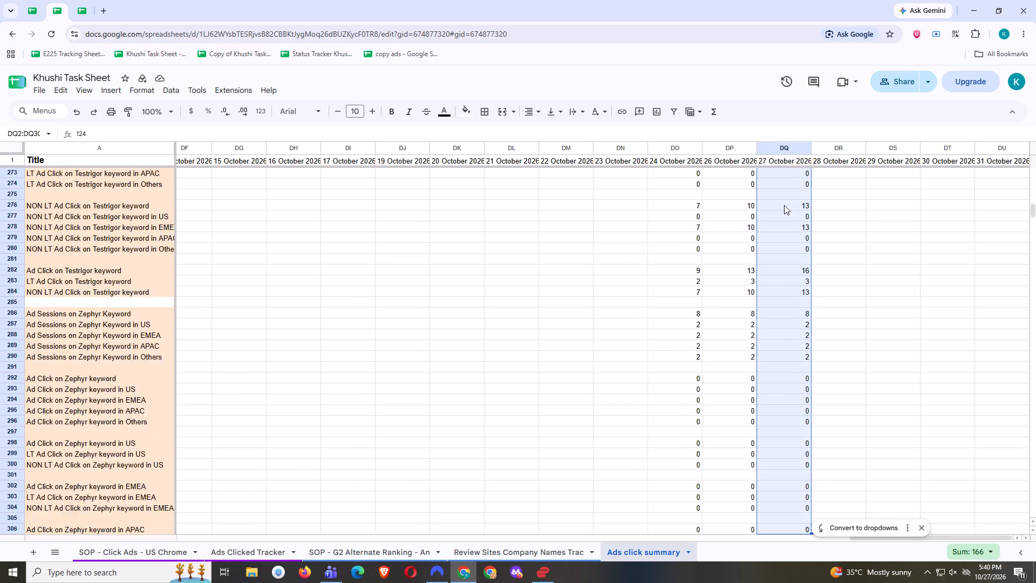
pyautogui.press('Delete')
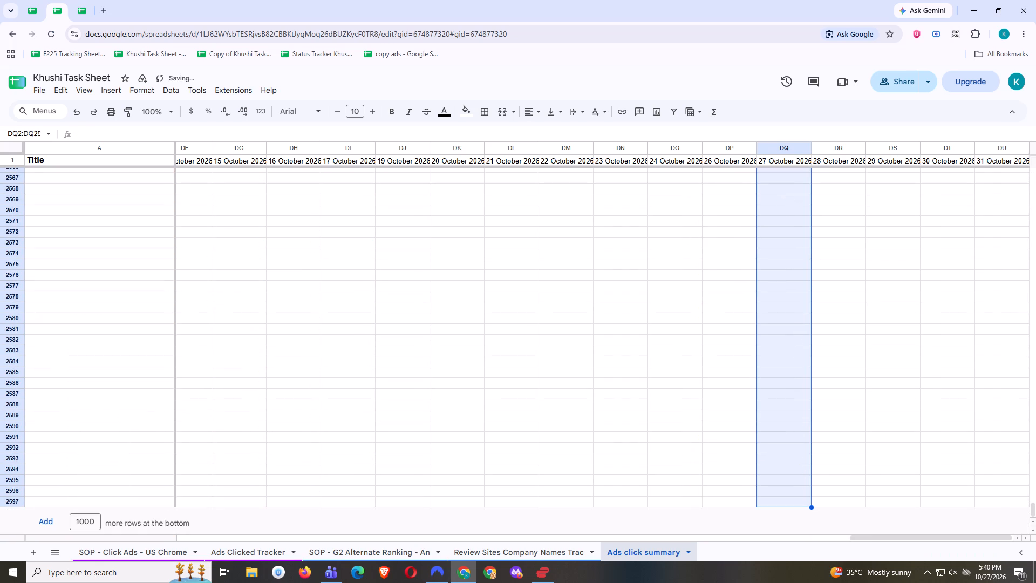
pyautogui.click(539, 315)
# Review the category counts on the Group Status and Sheet Status sheets of the copy ads spreadsheet.
pyautogui.click(77, 0)
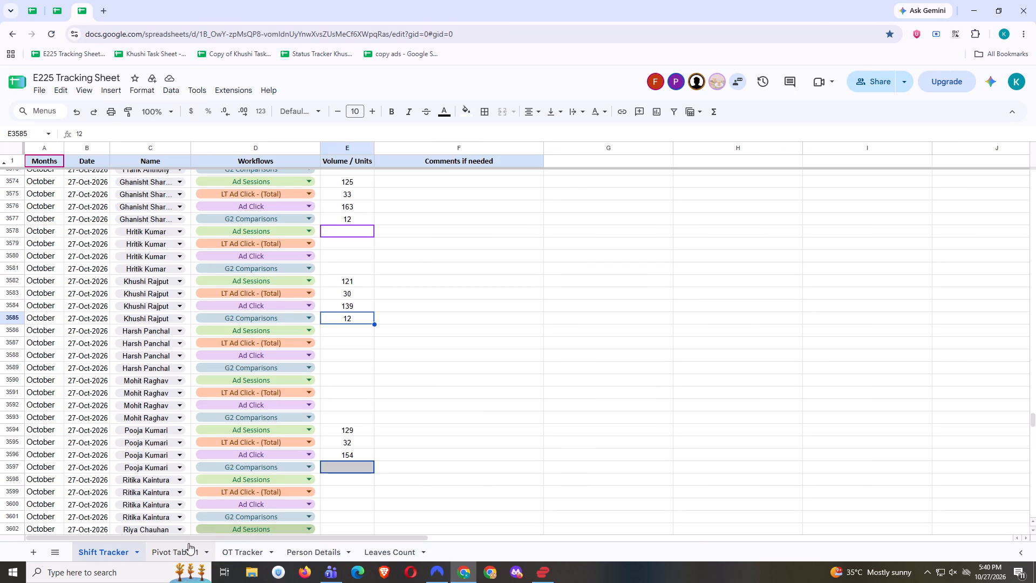
pyautogui.click(39, 8)
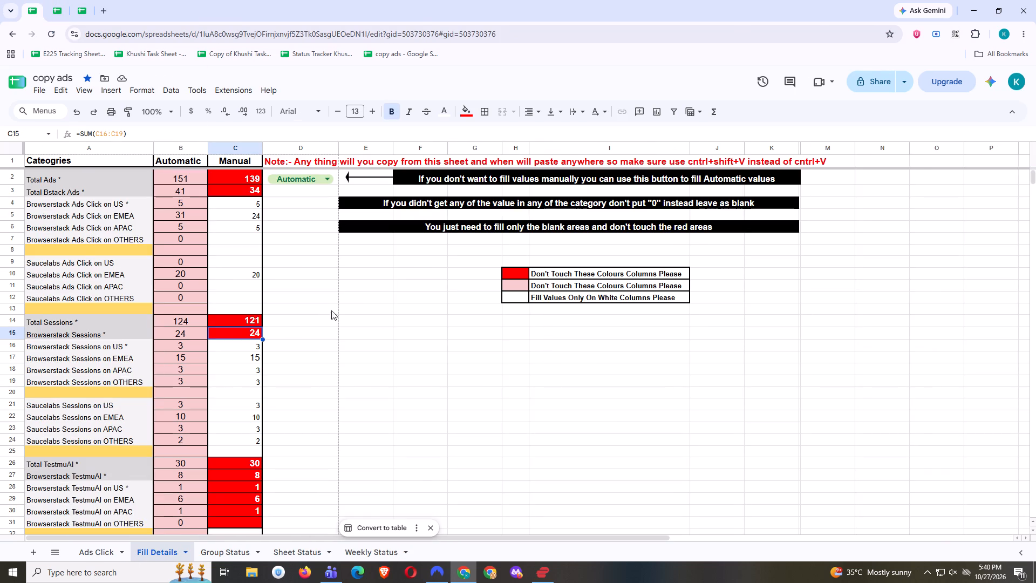
pyautogui.click(217, 552)
pyautogui.scroll(8, 577, 324)
pyautogui.click(577, 325)
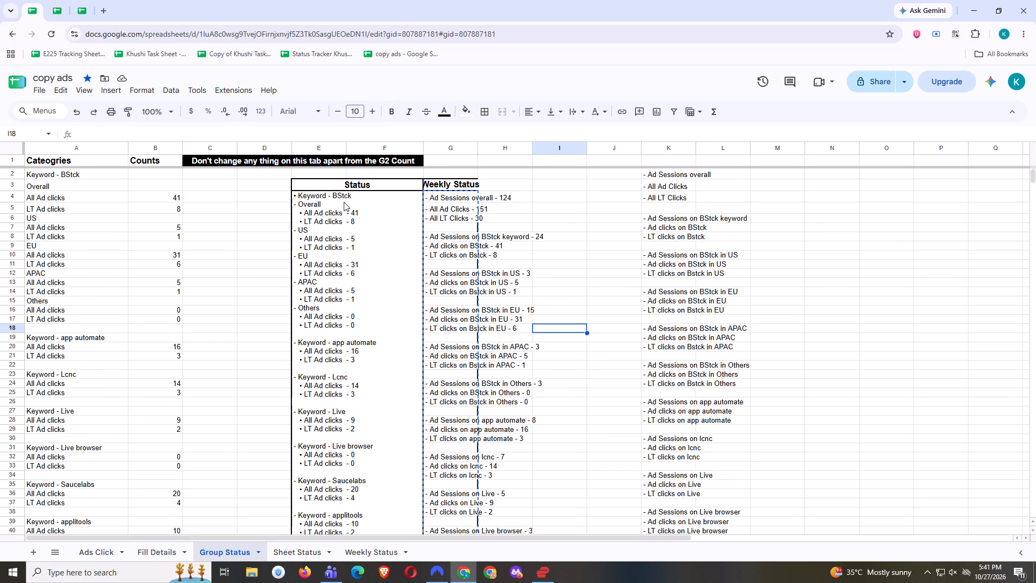
pyautogui.scroll(-4, 340, 243)
pyautogui.scroll(8, 340, 243)
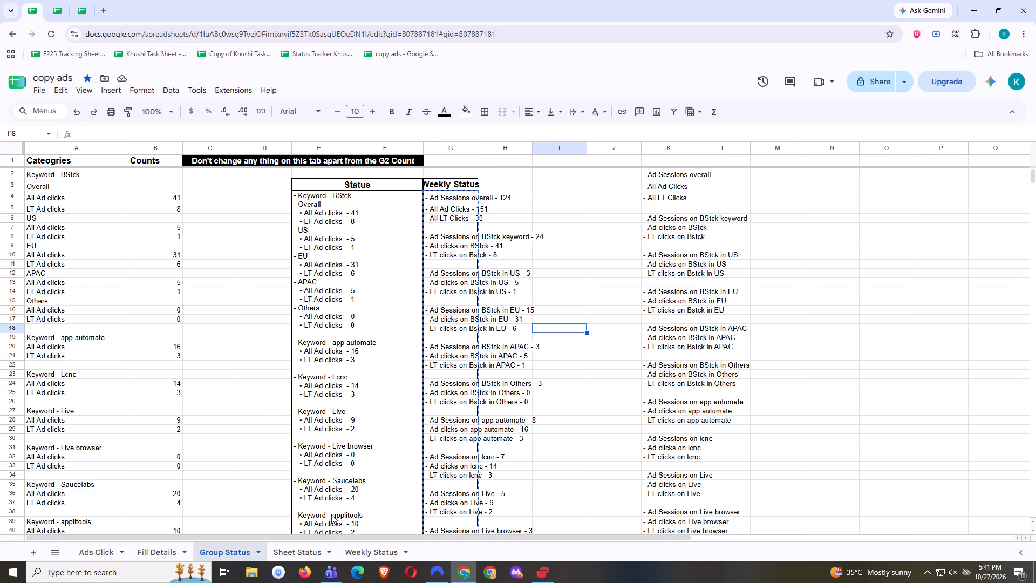
pyautogui.click(303, 553)
pyautogui.scroll(8, 425, 432)
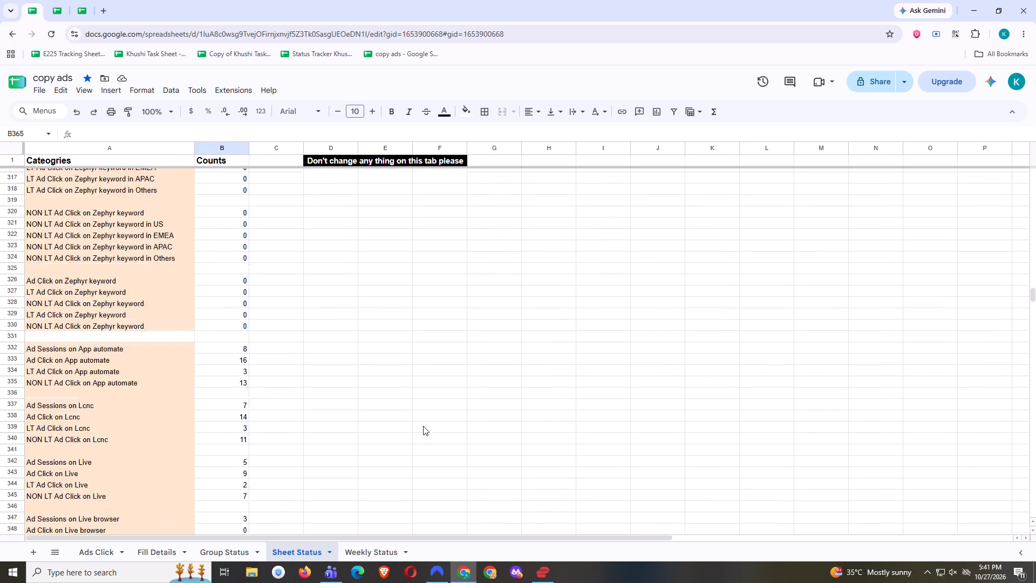
pyautogui.scroll(2, 423, 426)
pyautogui.moveTo(1033, 294); pyautogui.dragTo(1035, 104)
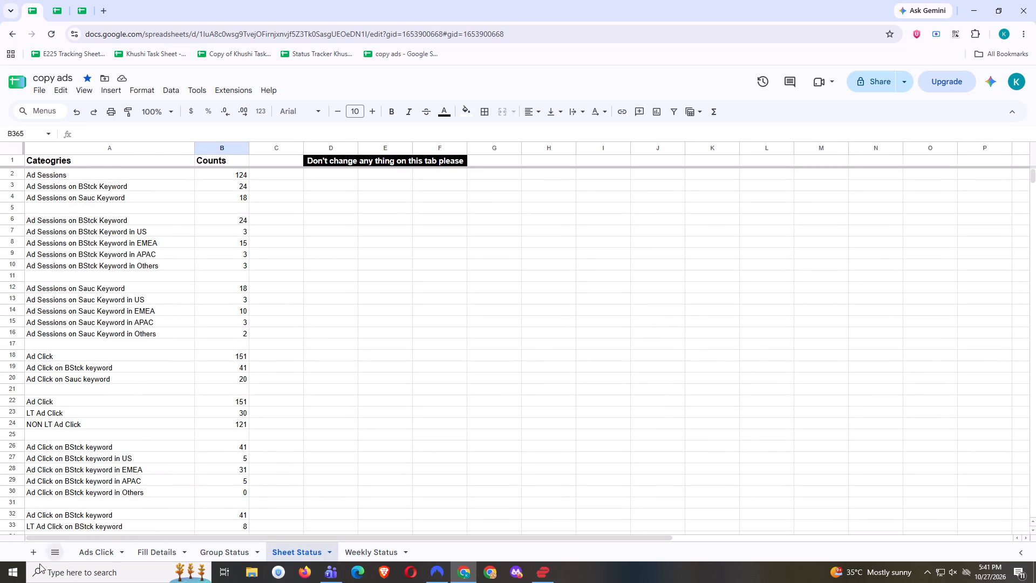
pyautogui.doubleClick(235, 173)
pyautogui.click(274, 204)
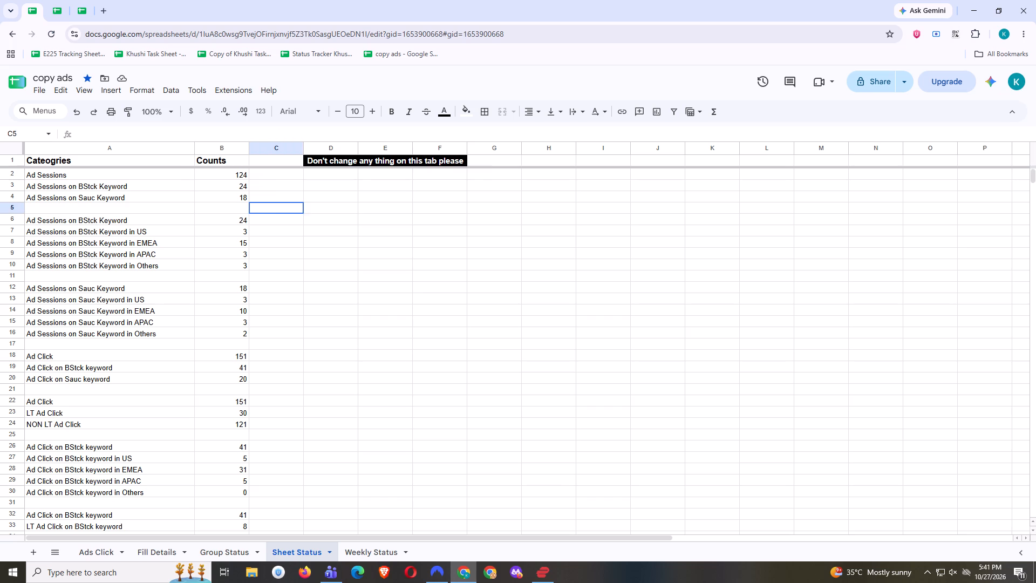
# Check the keyword counts on copy ads' Ads Click sheet against Fill Details and the Group Status lists down to G2 Comparisons.
pyautogui.click(80, 557)
pyautogui.scroll(4, 321, 449)
pyautogui.click(87, 0)
pyautogui.click(50, 11)
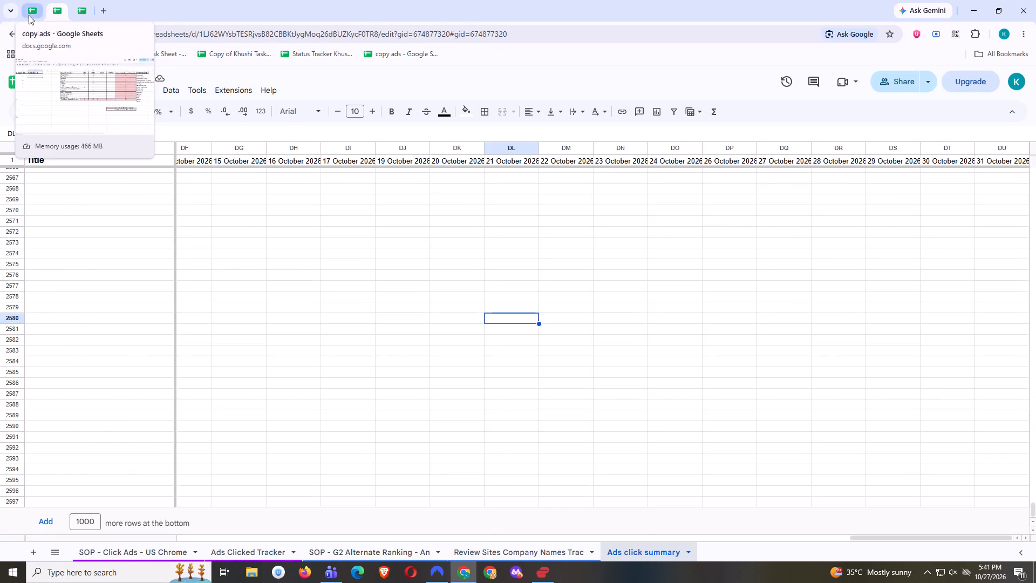
pyautogui.click(29, 15)
pyautogui.scroll(4, 292, 378)
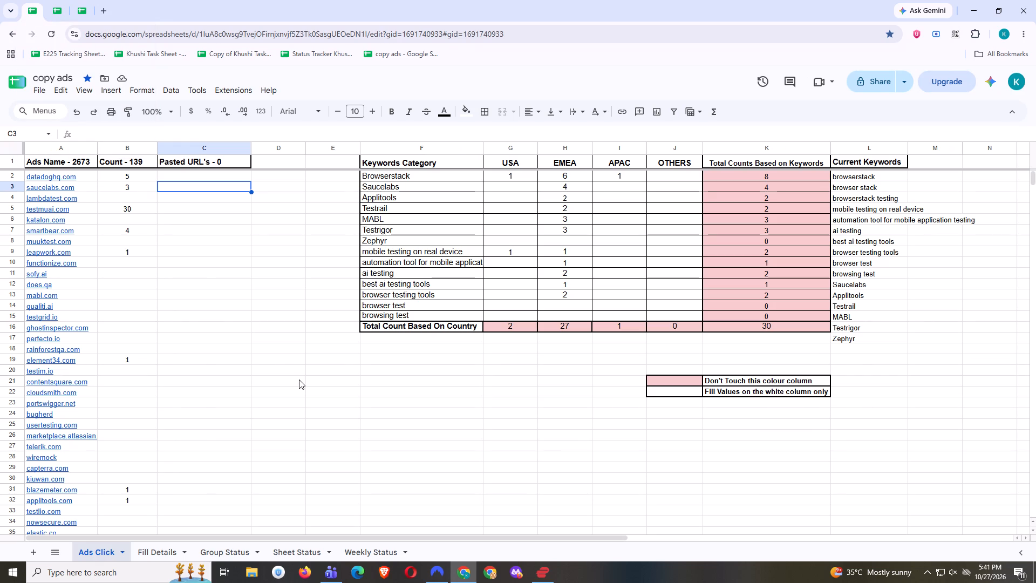
pyautogui.scroll(3, 386, 556)
pyautogui.click(161, 545)
pyautogui.scroll(3, 237, 435)
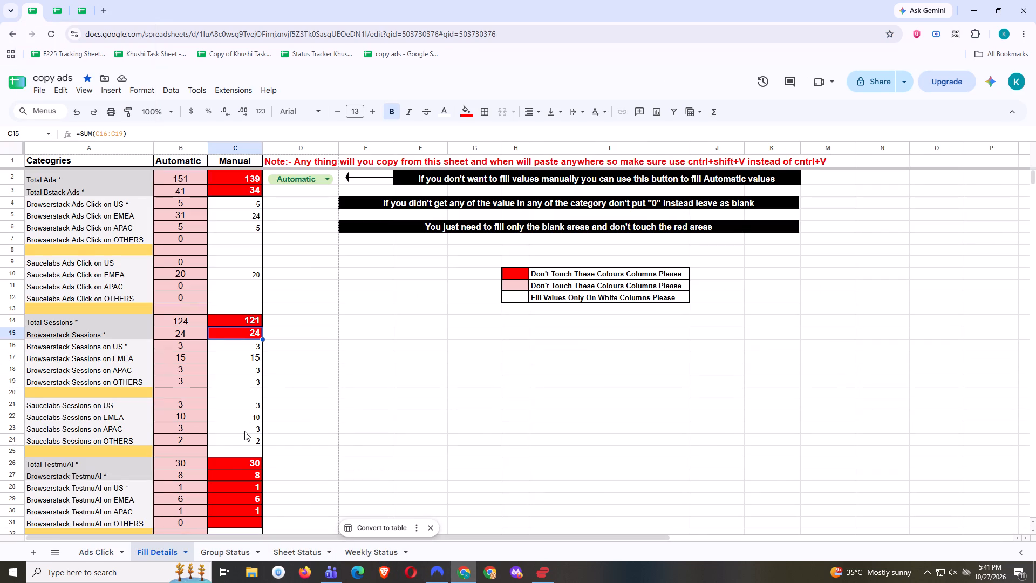
pyautogui.click(209, 547)
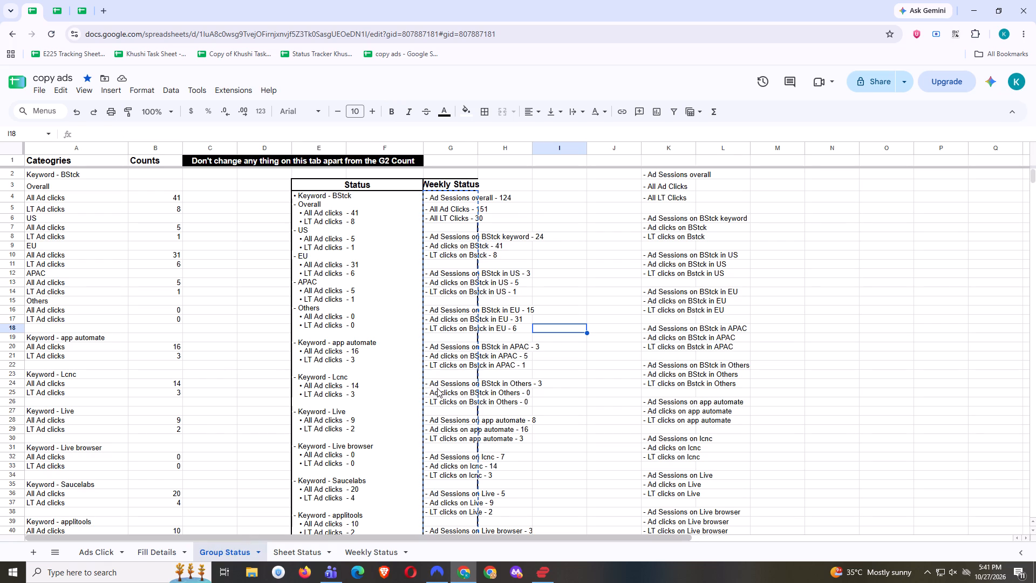
pyautogui.scroll(-5, 410, 370)
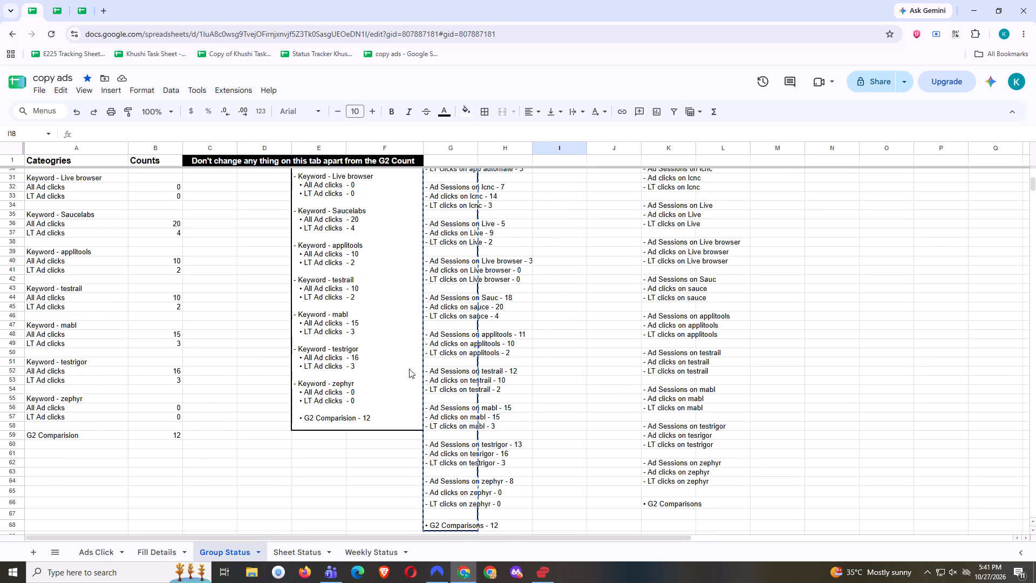
pyautogui.scroll(2, 409, 369)
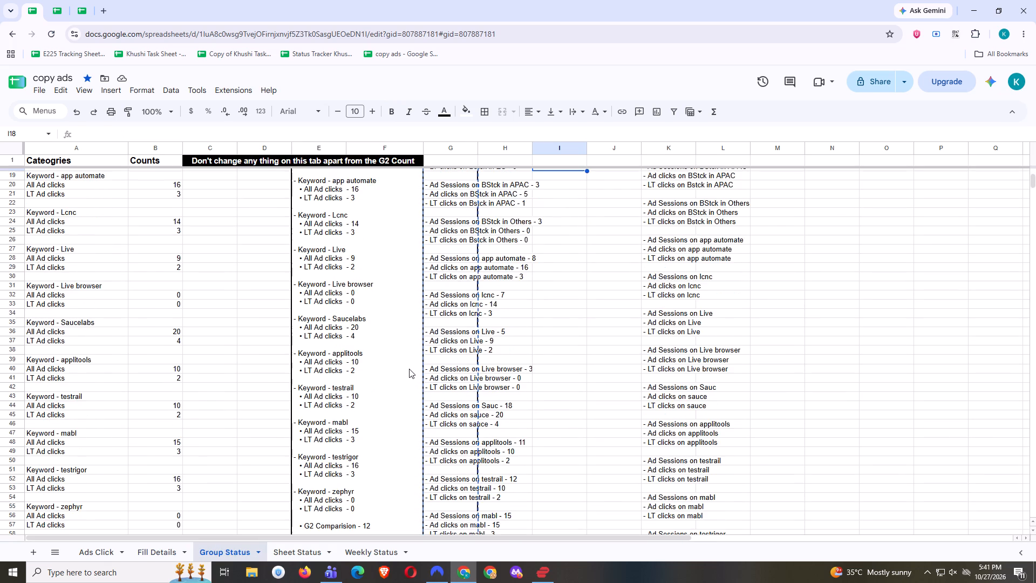
pyautogui.scroll(6, 409, 369)
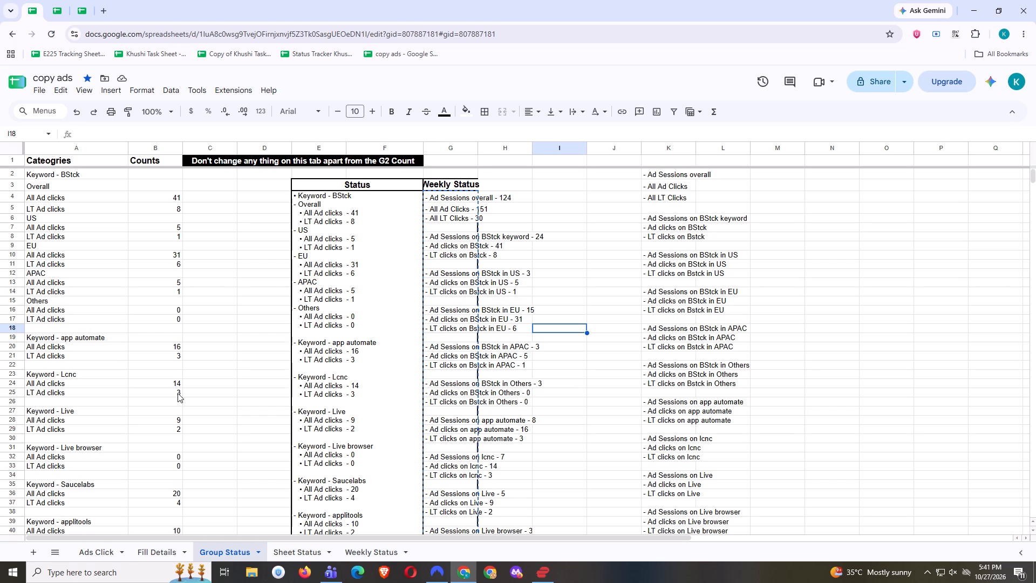
# Compare the Automatic and Manual columns on Fill Details, covering the ads click and session rows, with the Group Status figures.
pyautogui.click(94, 553)
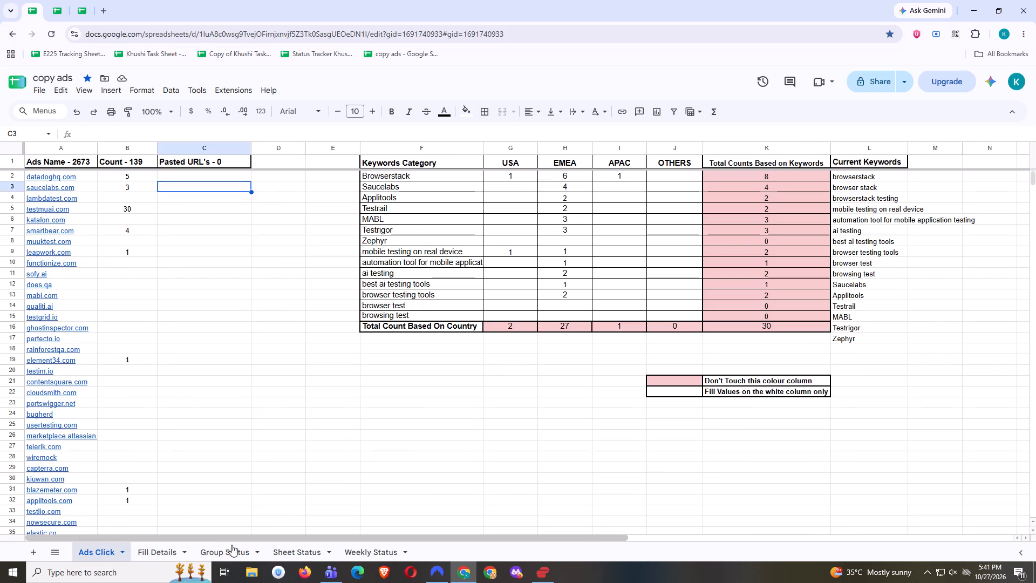
pyautogui.click(39, 15)
pyautogui.click(173, 562)
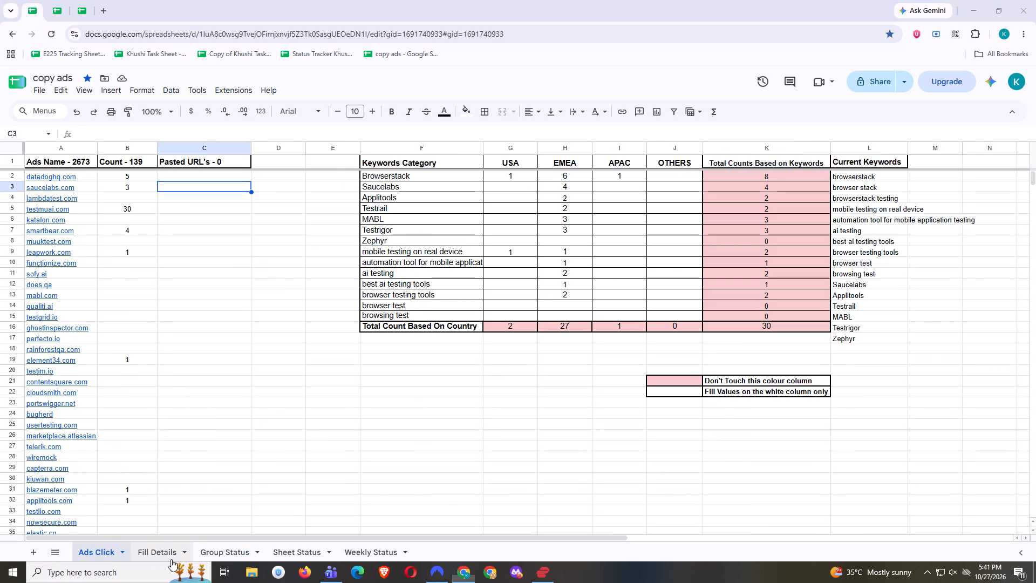
pyautogui.click(170, 557)
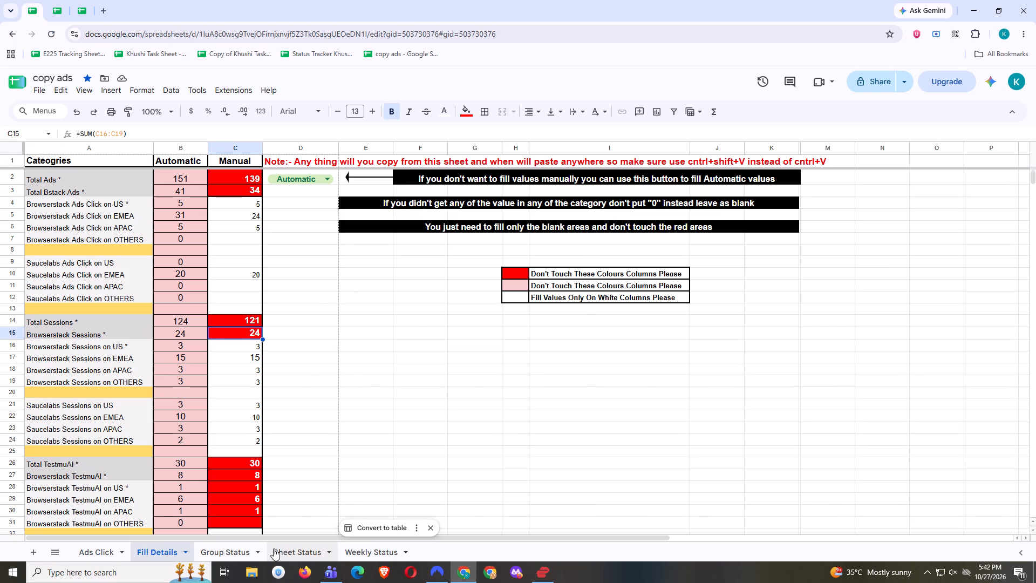
pyautogui.click(234, 552)
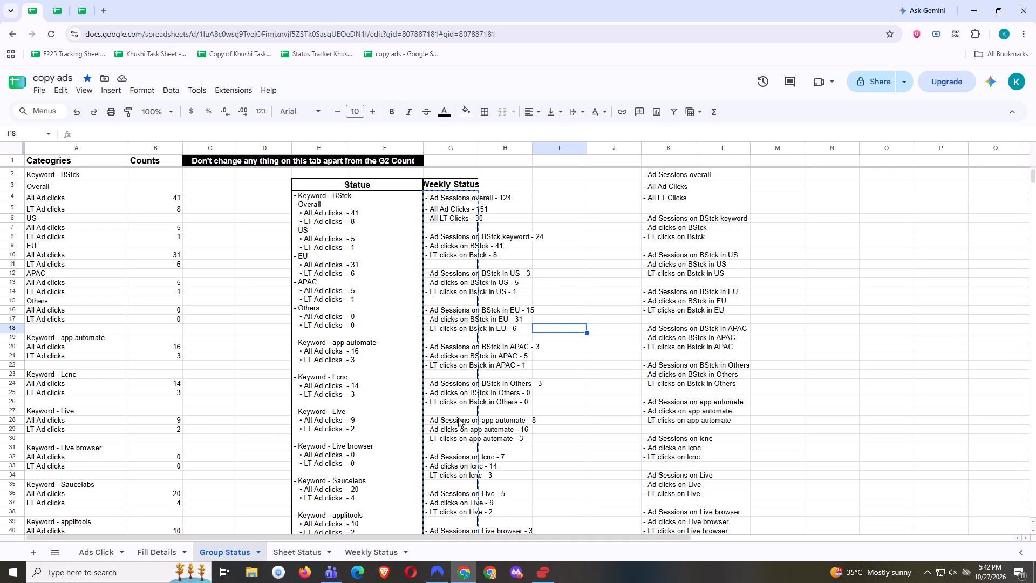
pyautogui.click(156, 550)
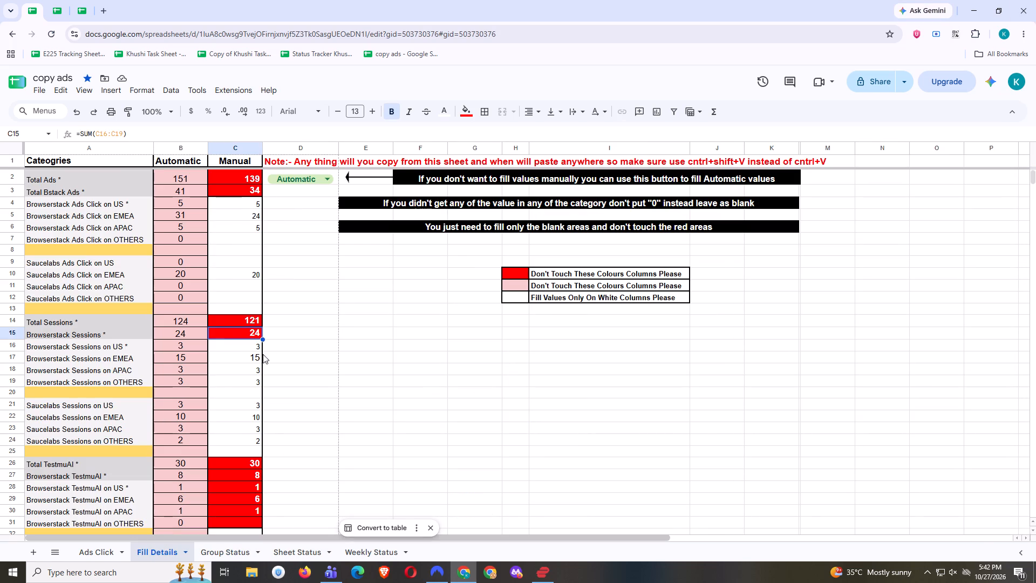
pyautogui.click(263, 357)
pyautogui.moveTo(243, 213); pyautogui.dragTo(246, 233)
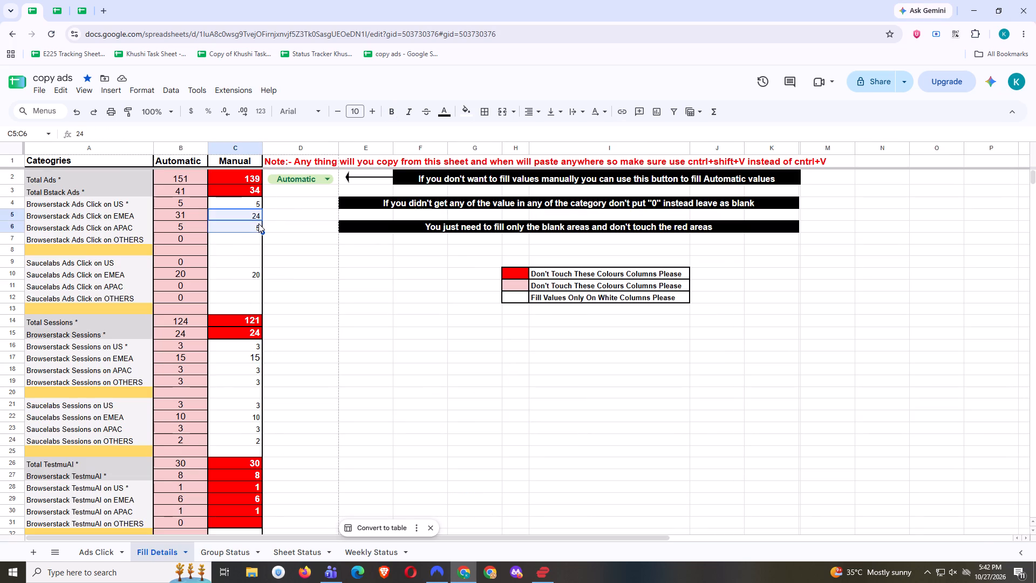
pyautogui.click(281, 232)
pyautogui.moveTo(257, 204); pyautogui.dragTo(256, 220)
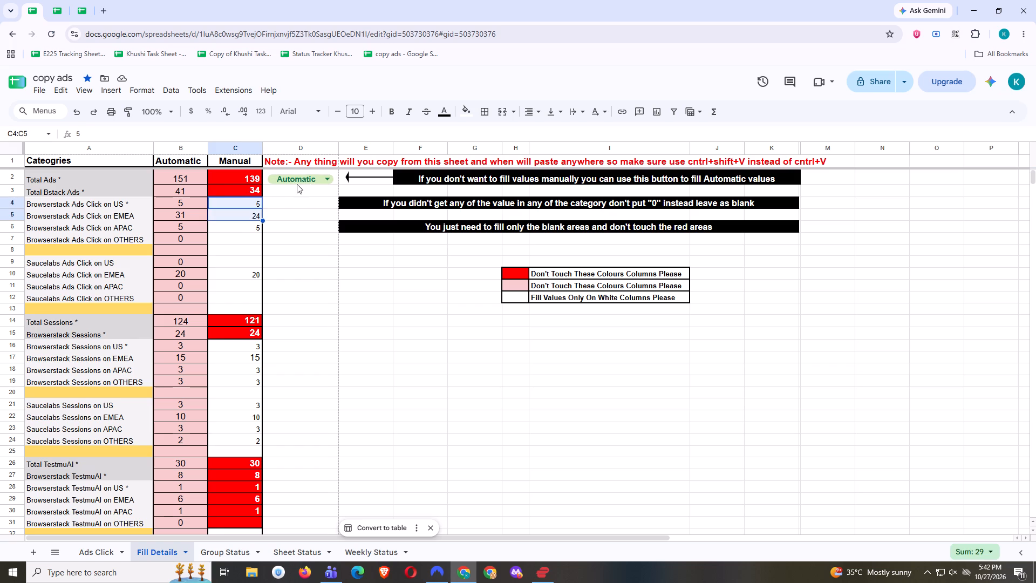
pyautogui.moveTo(194, 179); pyautogui.dragTo(178, 372)
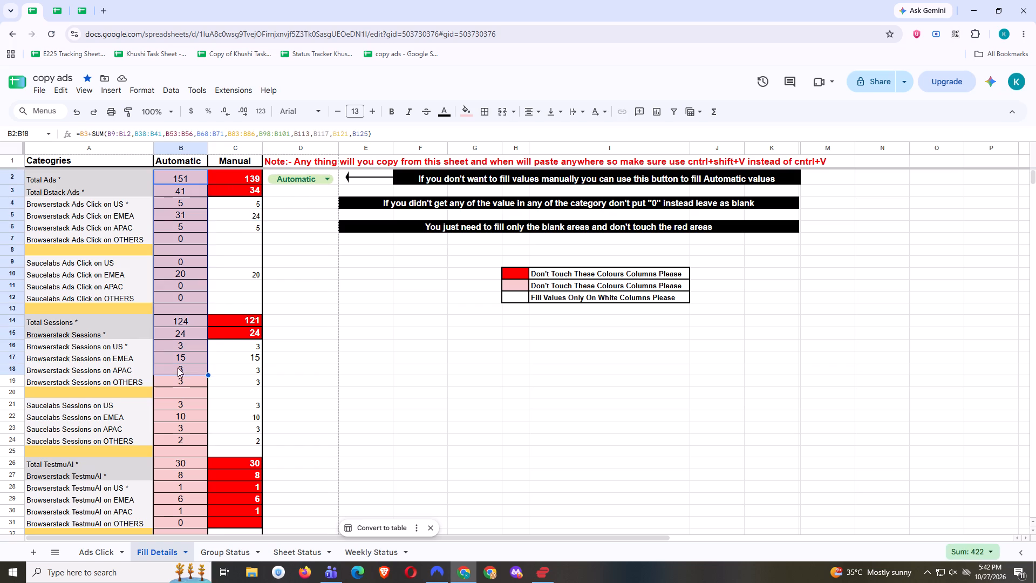
pyautogui.click(333, 279)
pyautogui.moveTo(244, 187); pyautogui.dragTo(242, 318)
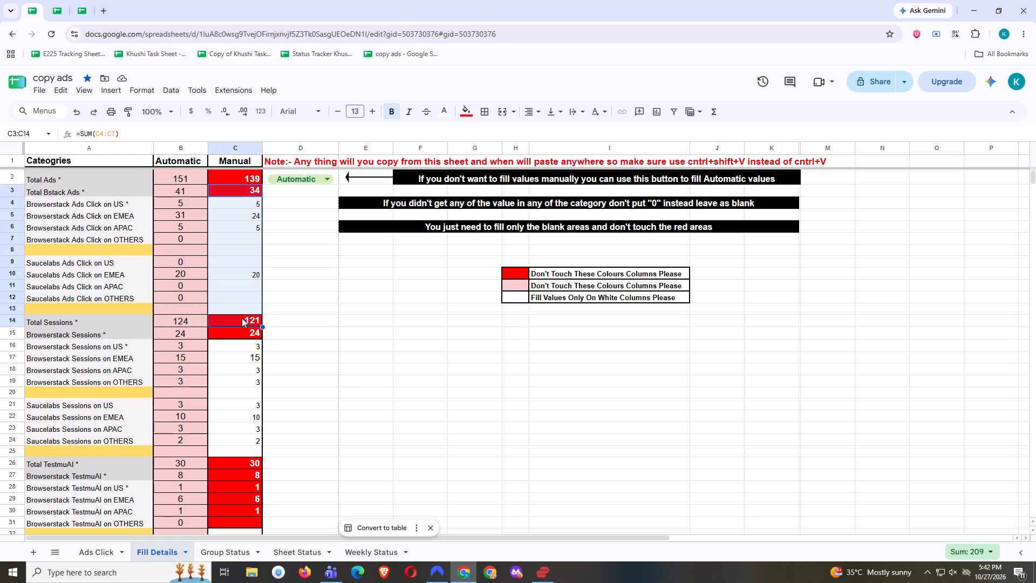
pyautogui.click(310, 287)
pyautogui.click(243, 239)
pyautogui.click(251, 297)
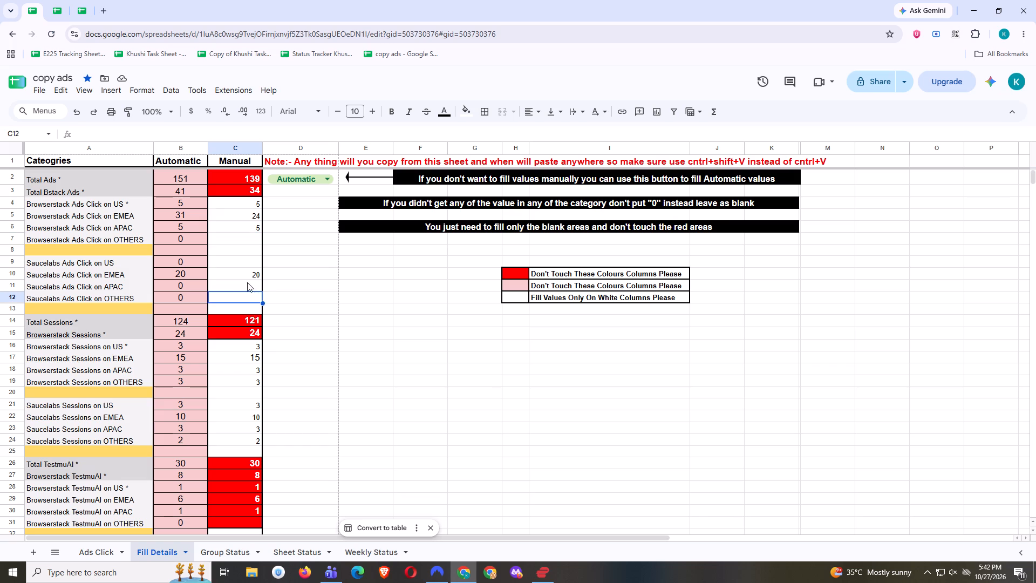
pyautogui.moveTo(247, 282); pyautogui.dragTo(249, 287)
# Switch the fill mode selector beside Total Ads on the Fill Details sheet to Manual.
pyautogui.click(305, 182)
pyautogui.click(302, 213)
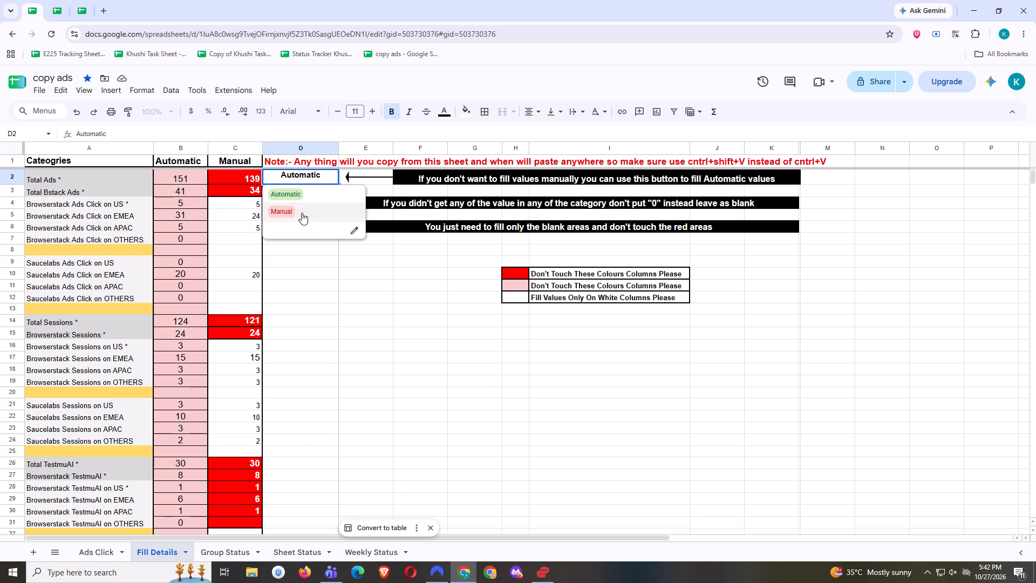
pyautogui.click(319, 247)
pyautogui.click(251, 177)
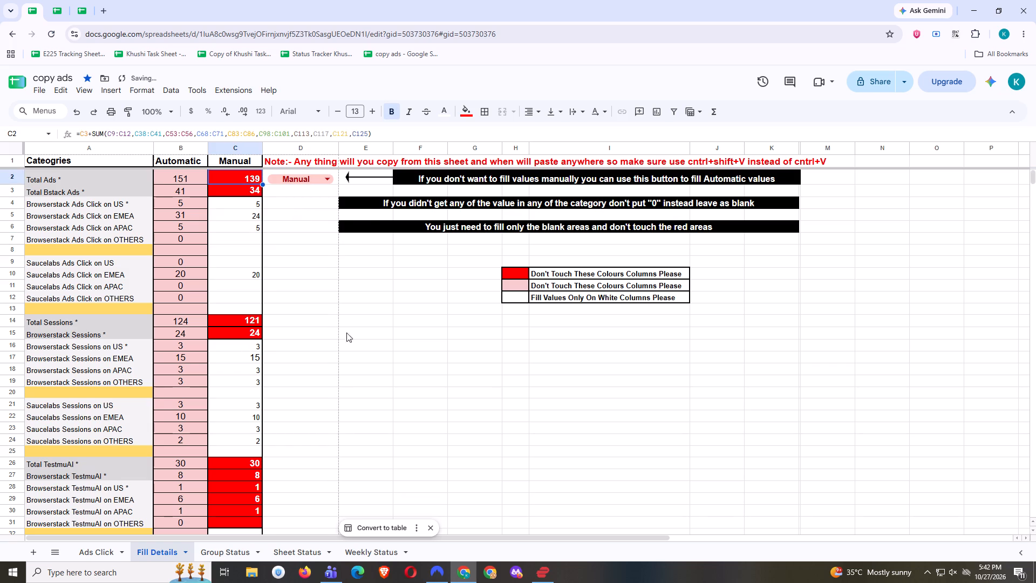
# Widen column G on the Group Status sheet so the Weekly Status entries fit within it.
pyautogui.click(222, 546)
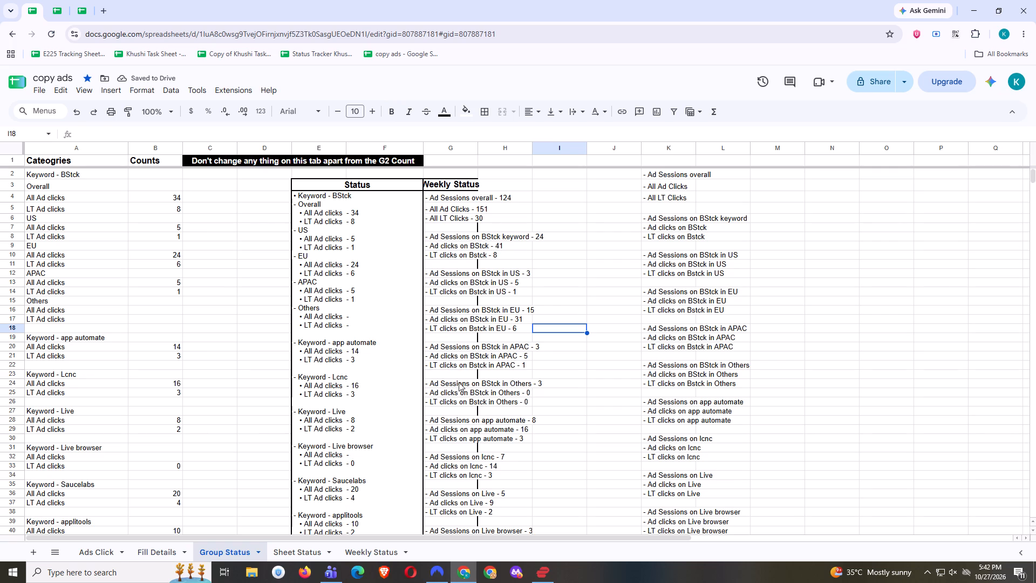
pyautogui.moveTo(478, 147); pyautogui.dragTo(553, 158)
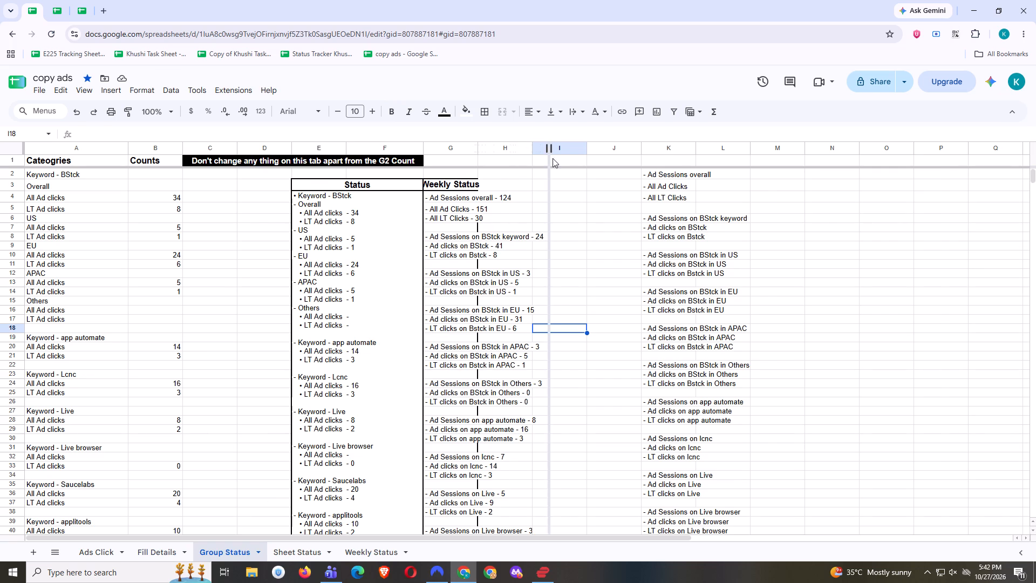
pyautogui.moveTo(553, 158); pyautogui.dragTo(558, 159)
pyautogui.click(609, 274)
# Examine which Fill Details cells the Weekly Status lines on Group Status reference, comparing them with the Automatic and Manual columns.
pyautogui.click(515, 201)
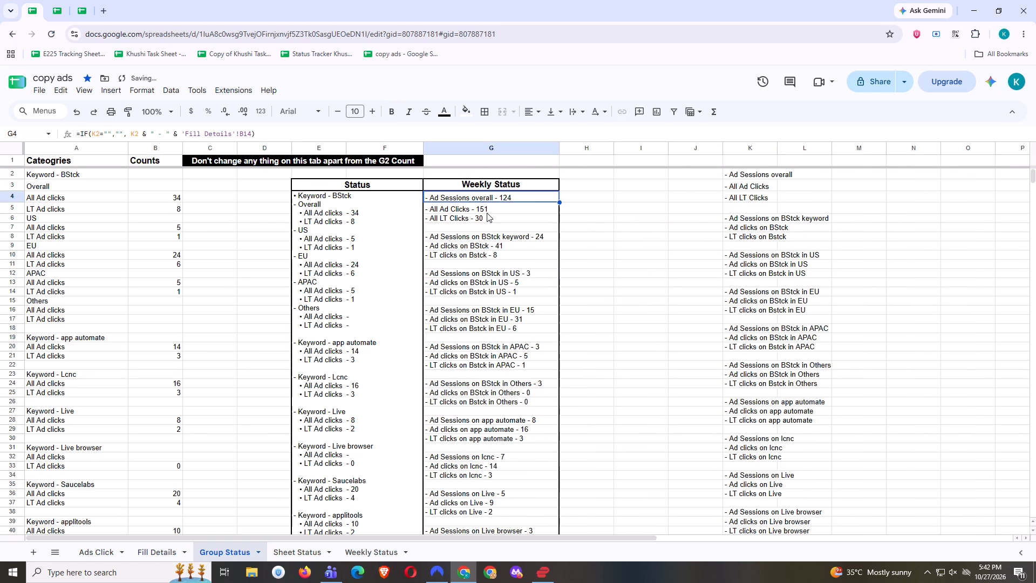
pyautogui.click(487, 213)
pyautogui.click(166, 550)
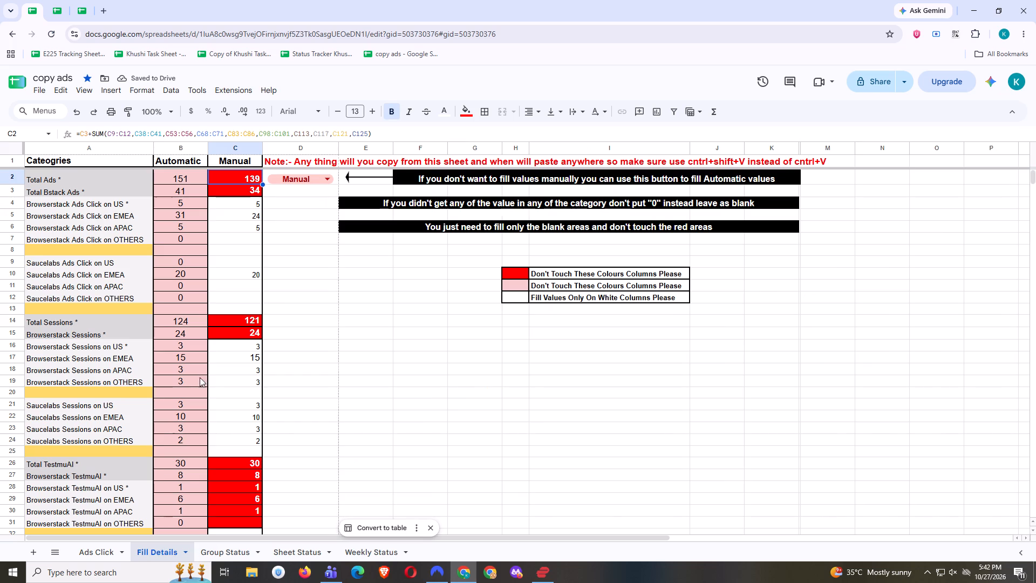
pyautogui.scroll(4, 279, 306)
pyautogui.click(324, 266)
pyautogui.click(224, 548)
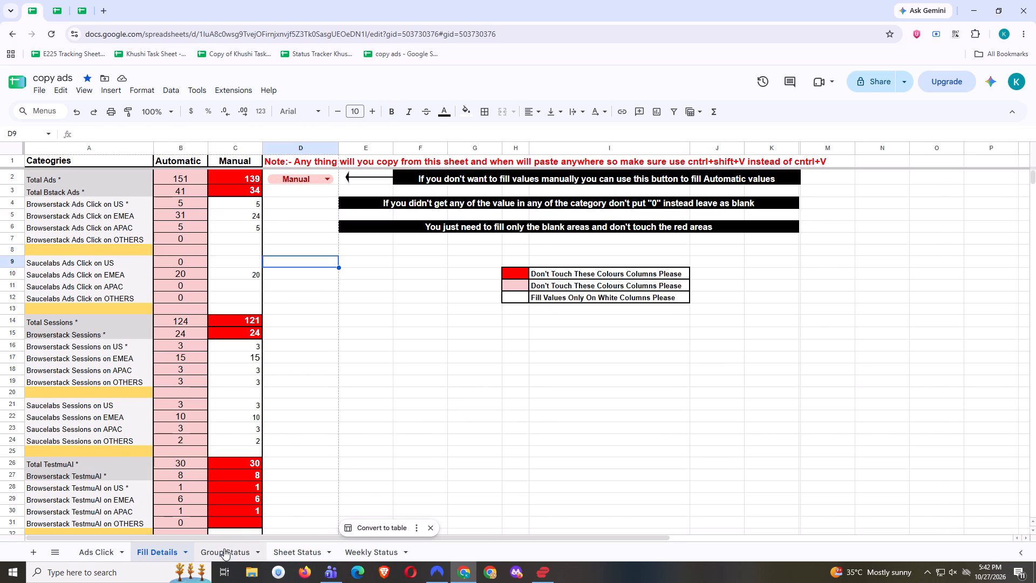
pyautogui.click(481, 223)
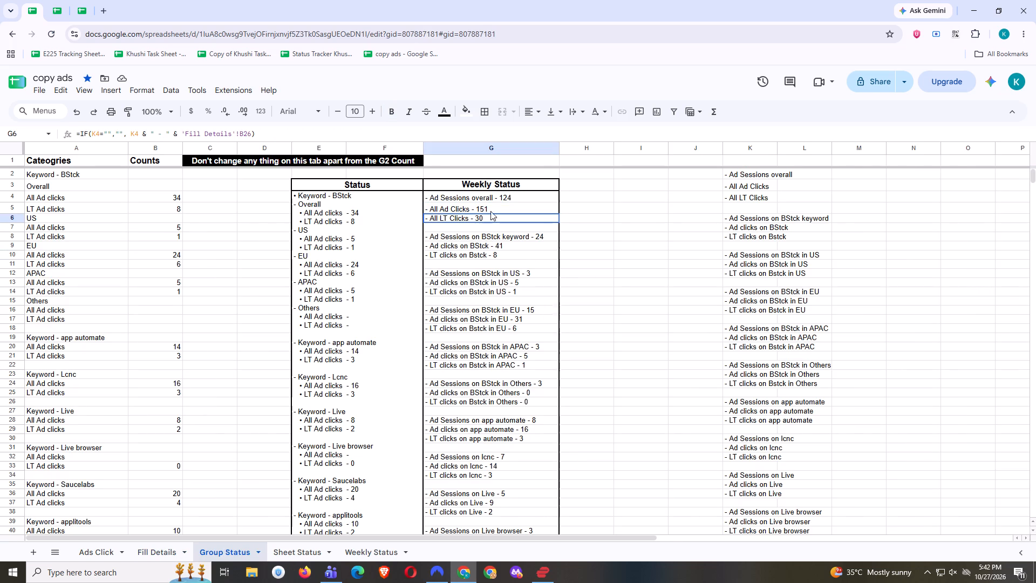
pyautogui.click(496, 200)
pyautogui.click(500, 236)
pyautogui.click(502, 265)
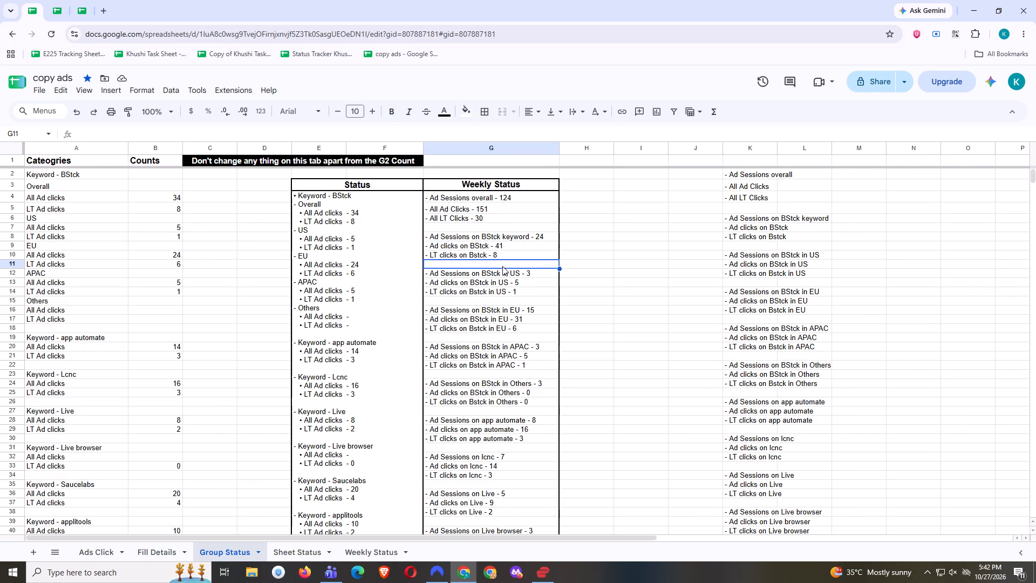
pyautogui.click(497, 285)
pyautogui.click(511, 297)
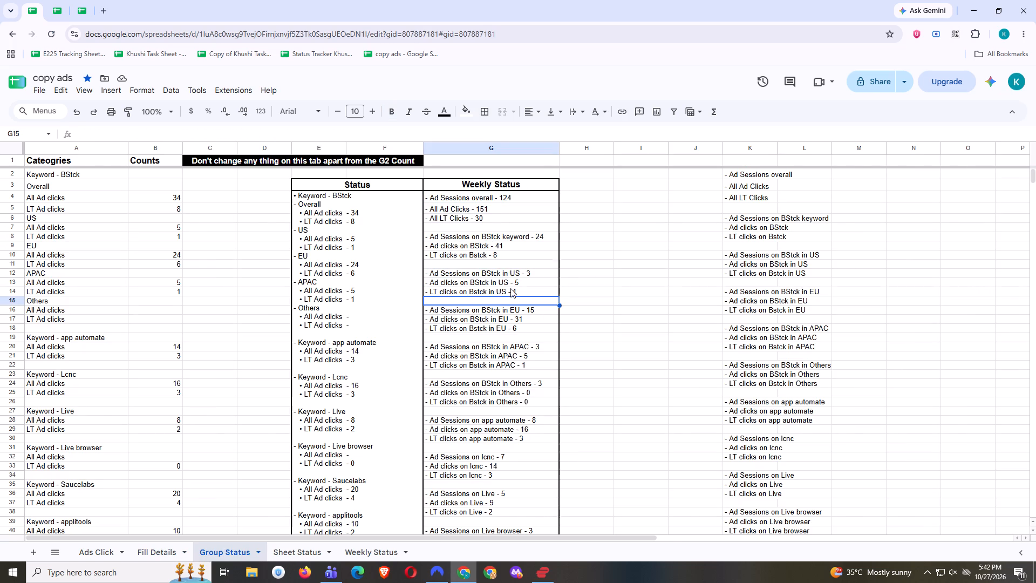
# Switch the fill mode selector beside Total Ads on the Fill Details sheet to Automatic.
pyautogui.click(510, 288)
pyautogui.click(161, 550)
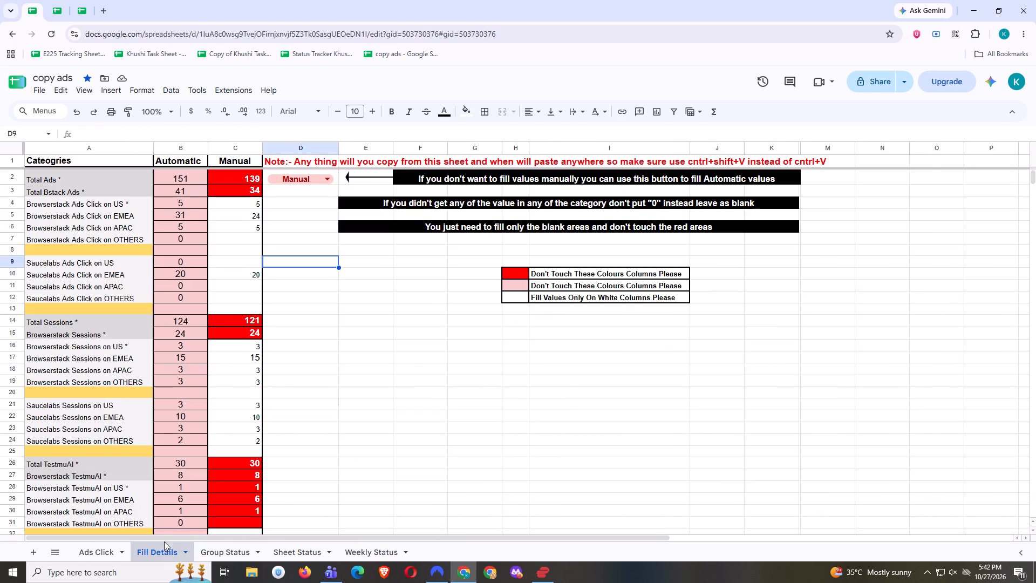
pyautogui.moveTo(183, 179); pyautogui.dragTo(174, 340)
pyautogui.click(321, 178)
pyautogui.click(315, 199)
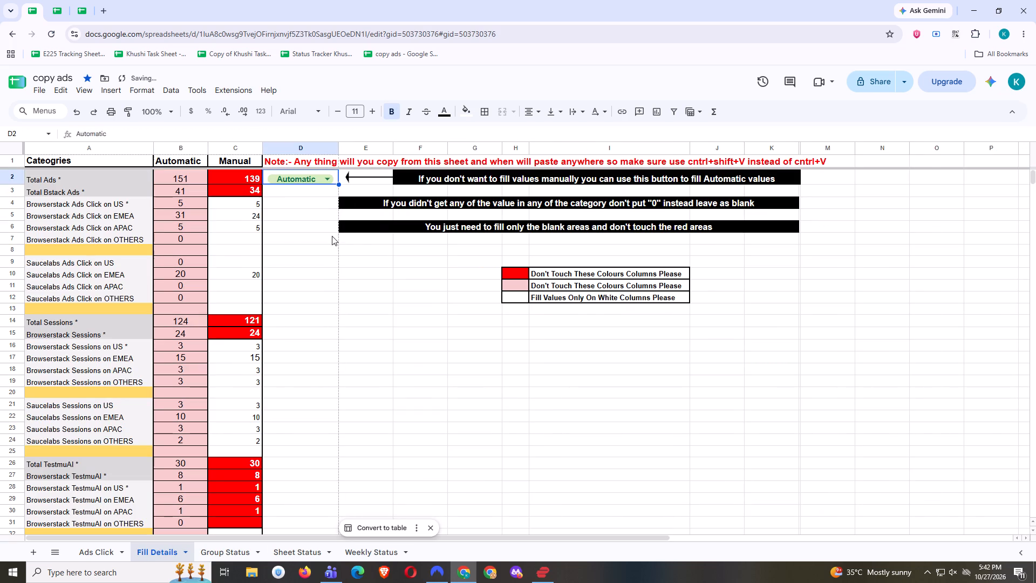
pyautogui.click(336, 244)
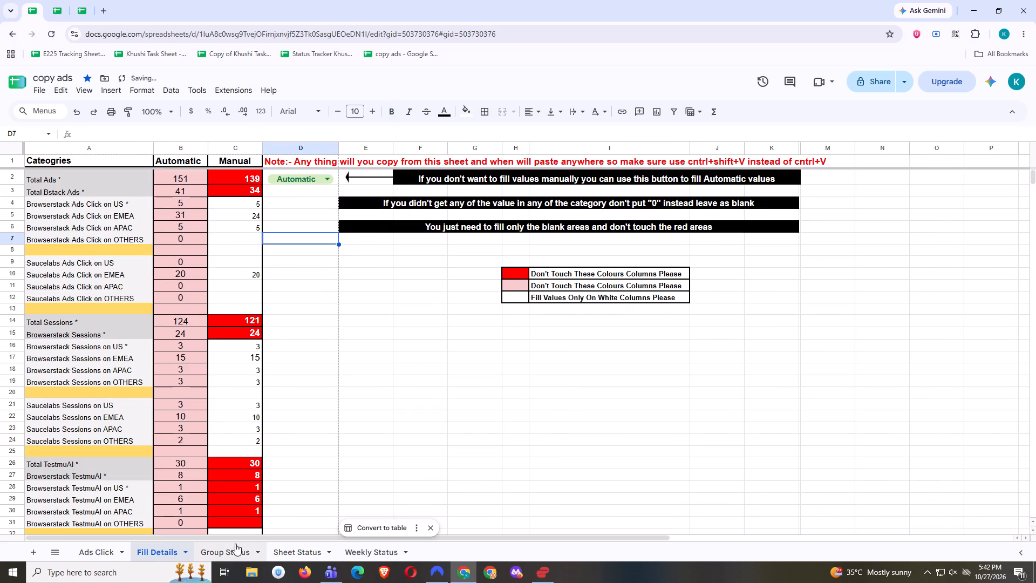
# Compare the Group Status figures with the Automatic column on Fill Details, from Total Ads down through the ads click rows.
pyautogui.click(234, 544)
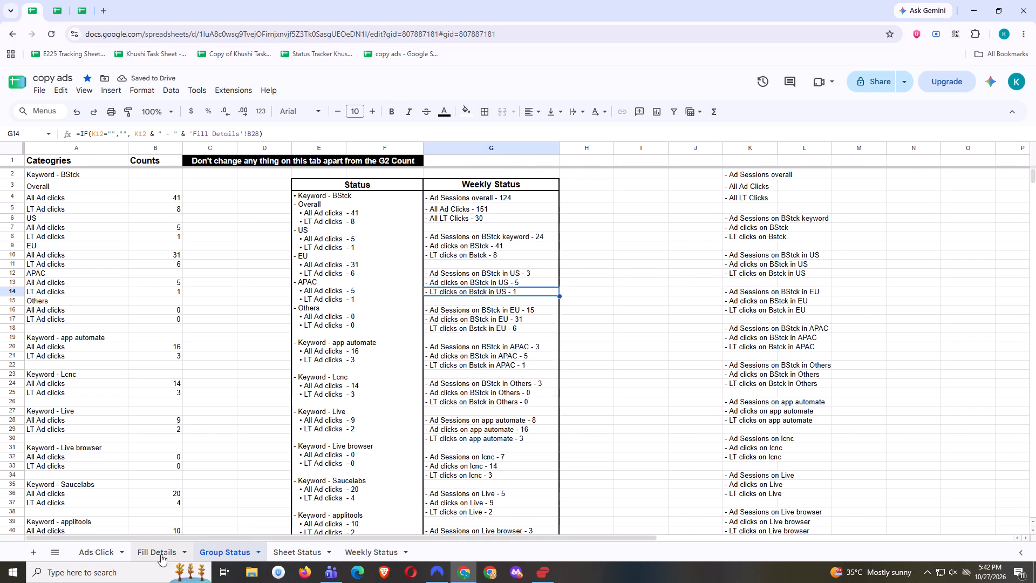
pyautogui.click(158, 555)
pyautogui.click(323, 267)
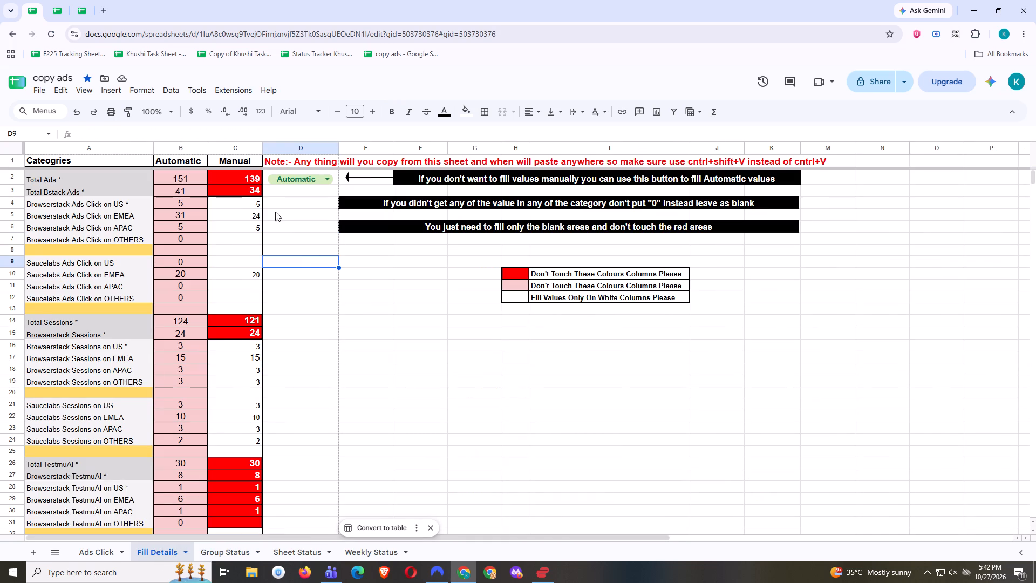
pyautogui.click(272, 213)
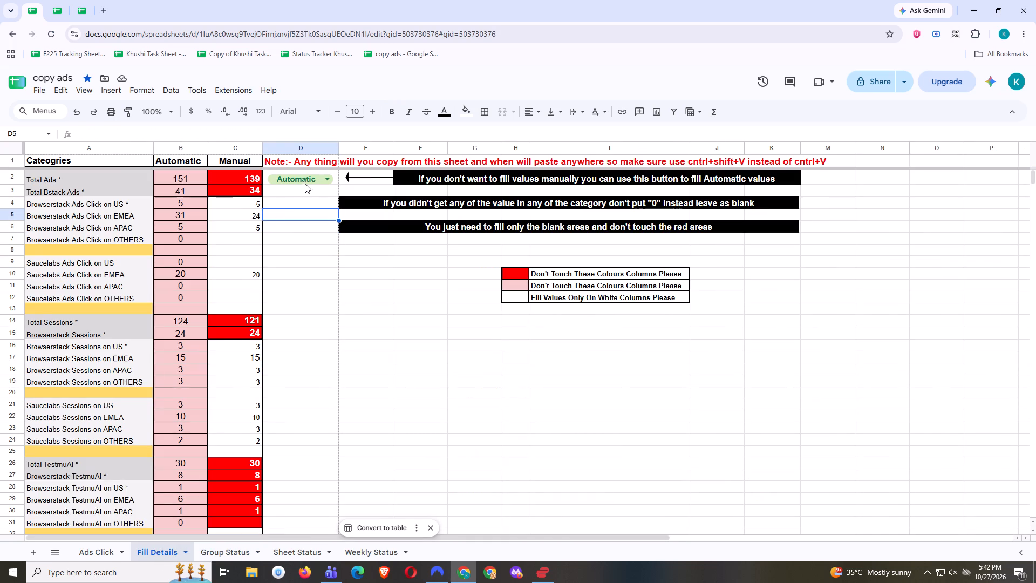
pyautogui.moveTo(192, 179); pyautogui.dragTo(194, 194)
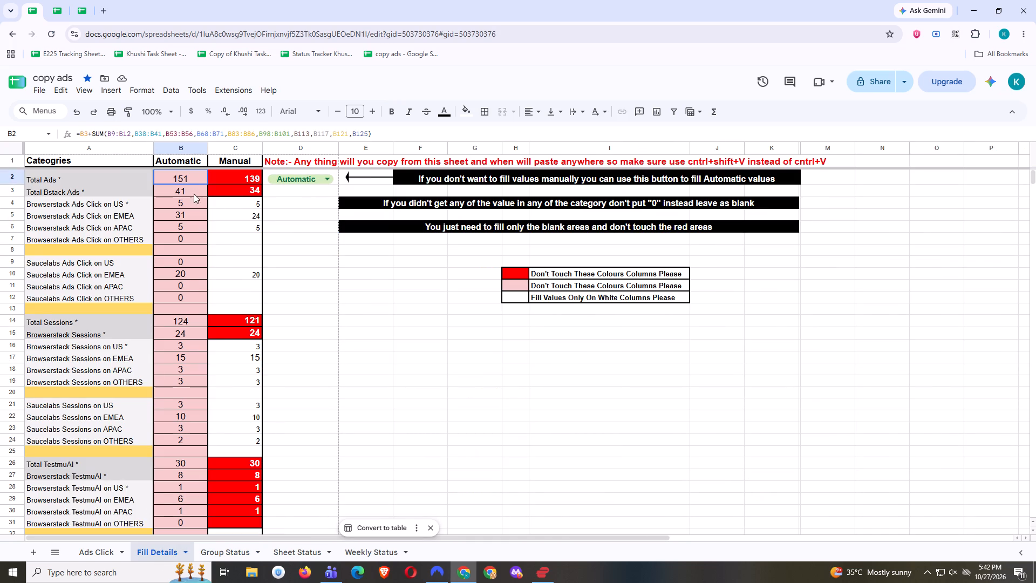
pyautogui.moveTo(194, 194); pyautogui.dragTo(187, 277)
pyautogui.click(322, 262)
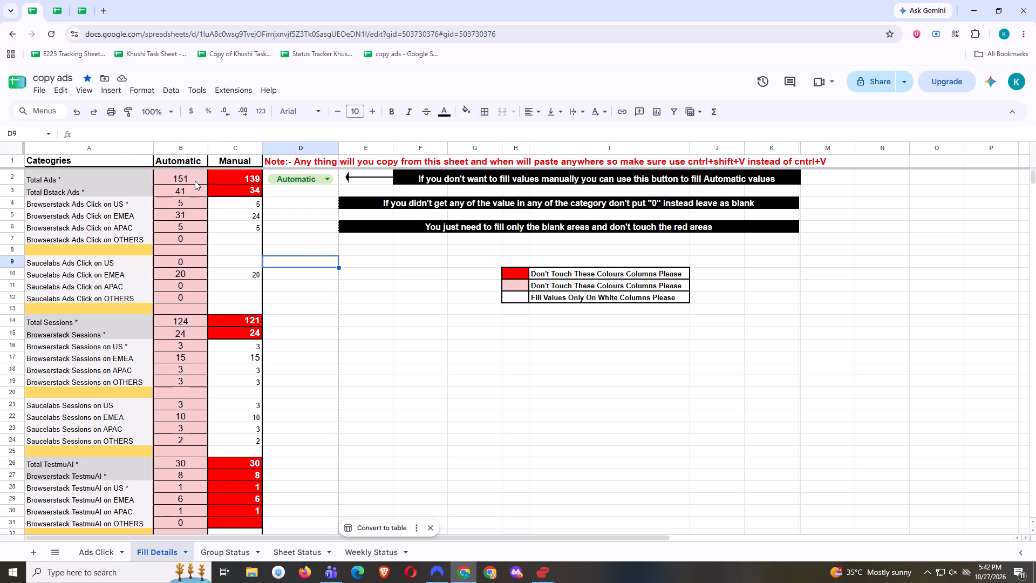
pyautogui.moveTo(187, 180); pyautogui.dragTo(189, 303)
pyautogui.click(325, 336)
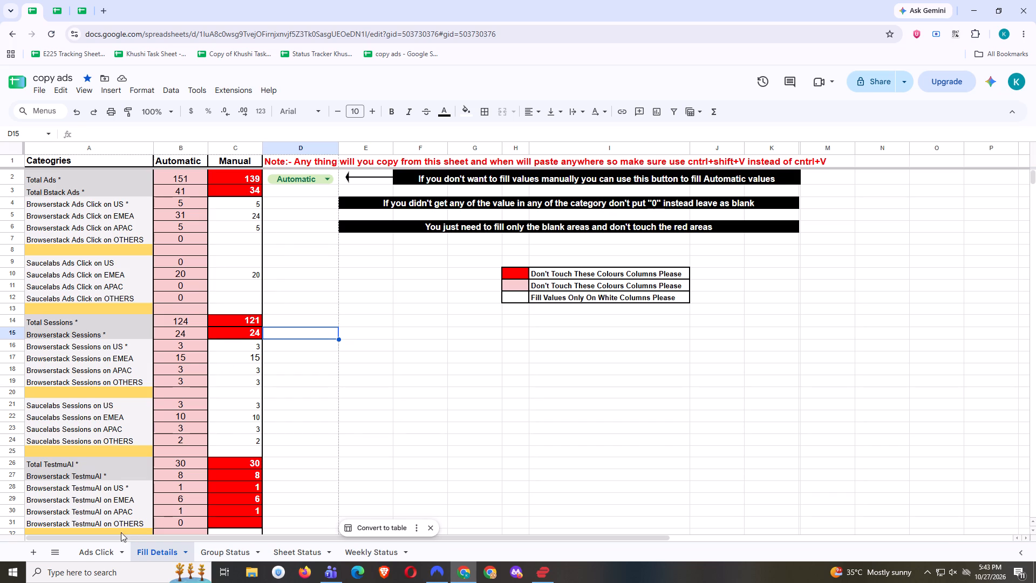
# Examine the per-site counts in the Ads Click sheet's Count column against the Automatic Total Ads cell on Fill Details.
pyautogui.click(101, 553)
pyautogui.click(171, 220)
pyautogui.scroll(11, 167, 221)
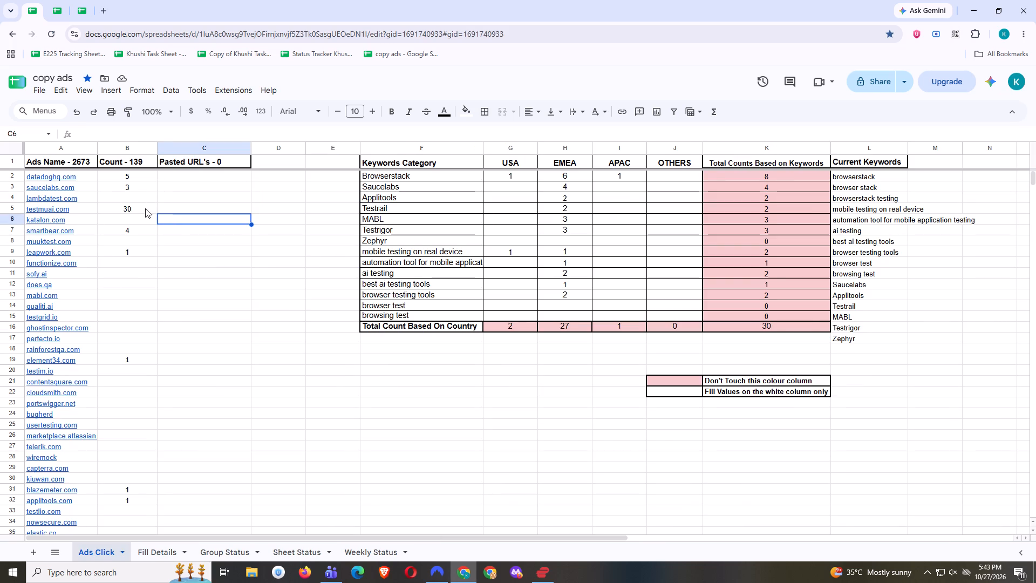
pyautogui.click(141, 216)
pyautogui.scroll(-10, 139, 250)
pyautogui.scroll(2, 137, 290)
pyautogui.click(133, 296)
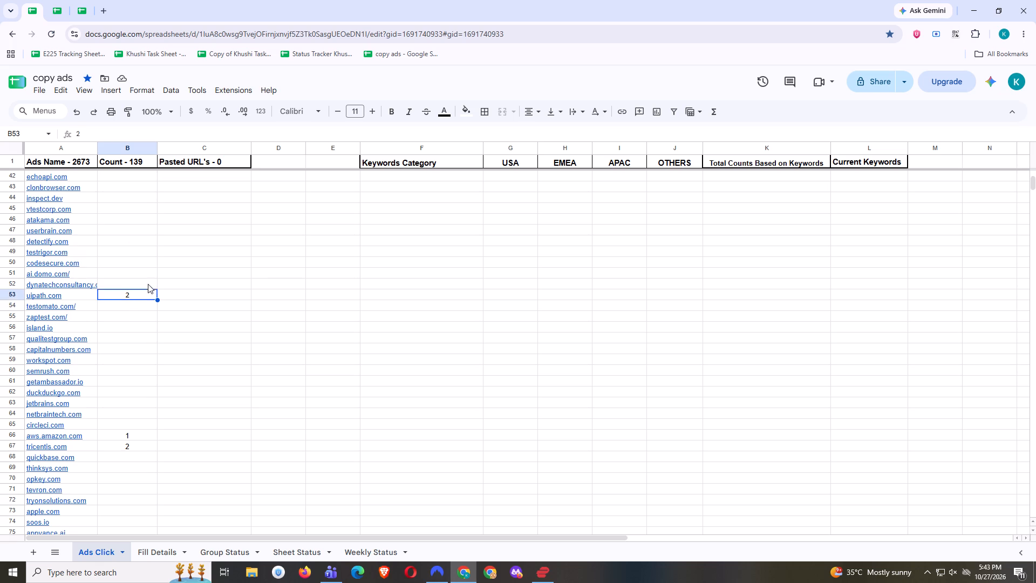
pyautogui.click(137, 200)
pyautogui.scroll(3, 142, 218)
pyautogui.click(131, 223)
pyautogui.click(141, 230)
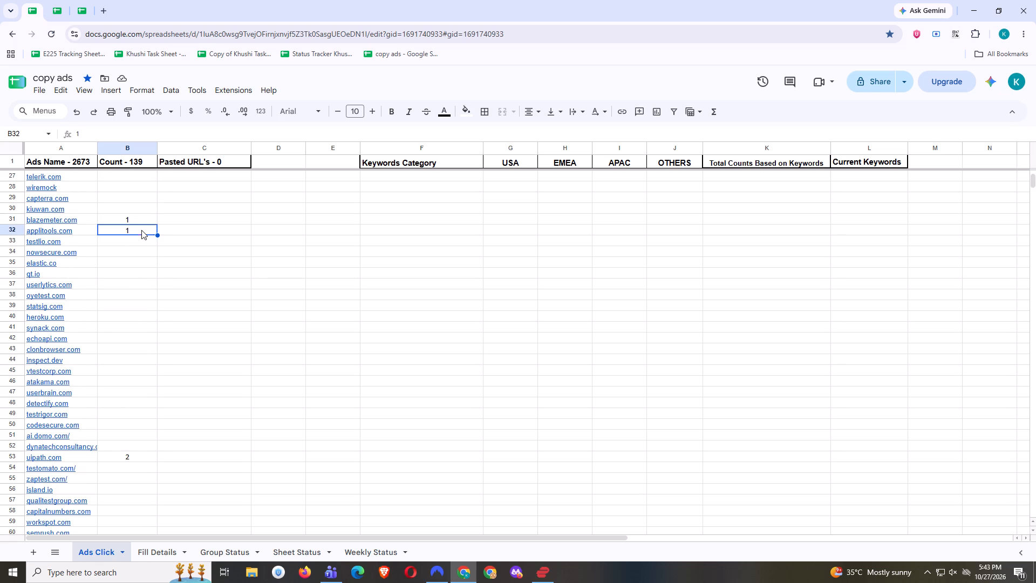
pyautogui.scroll(-1, 190, 269)
pyautogui.click(144, 555)
pyautogui.click(180, 178)
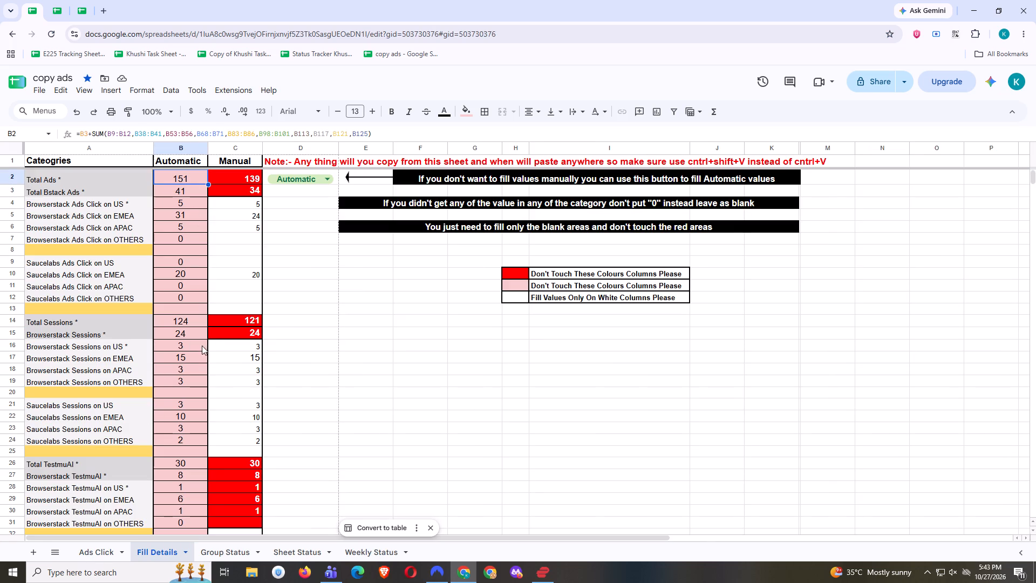
pyautogui.click(96, 551)
pyautogui.scroll(4, 172, 238)
pyautogui.click(141, 322)
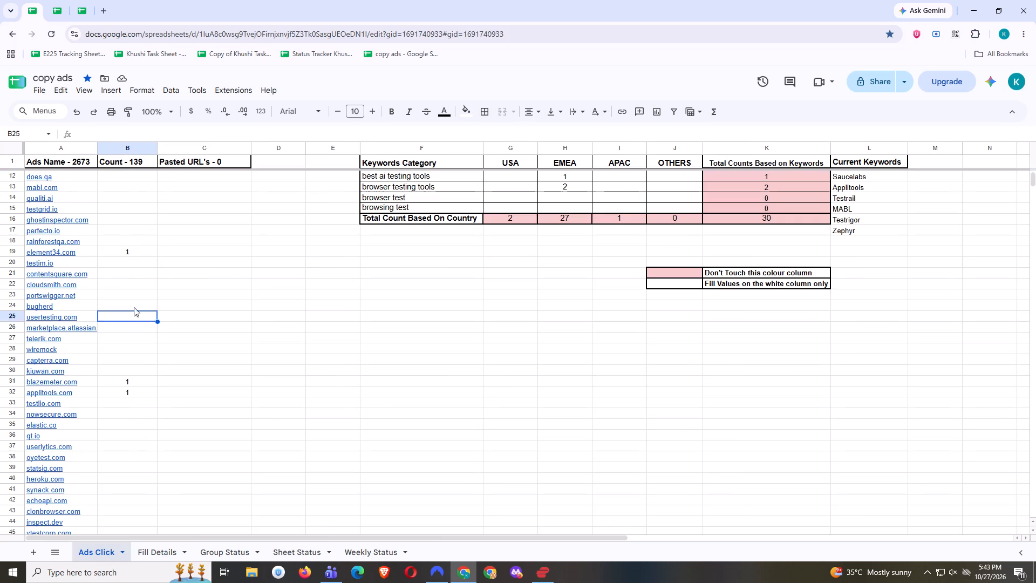
pyautogui.click(120, 238)
pyautogui.click(152, 268)
pyautogui.click(152, 242)
pyautogui.click(167, 193)
pyautogui.scroll(4, 131, 213)
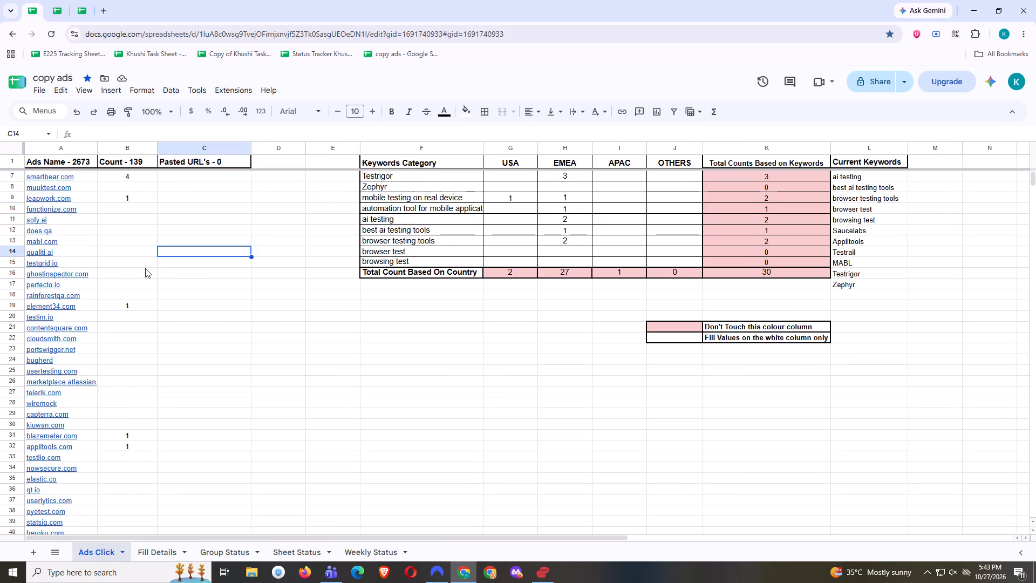
pyautogui.click(144, 268)
# Set the Ads Click counts for leapwork.com and element34.com to 2 each.
pyautogui.click(131, 253)
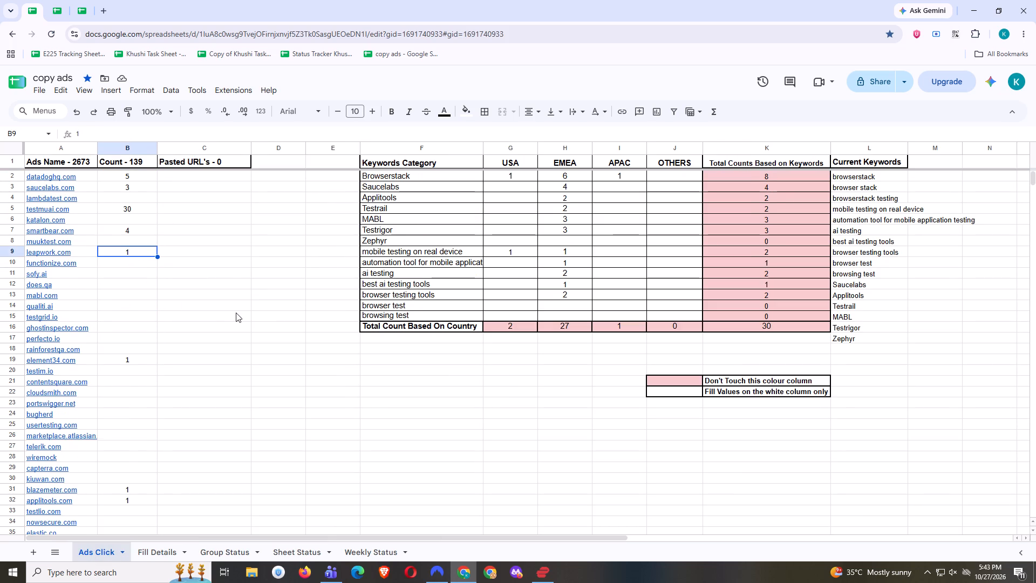
pyautogui.scroll(1, 236, 313)
pyautogui.press('2')
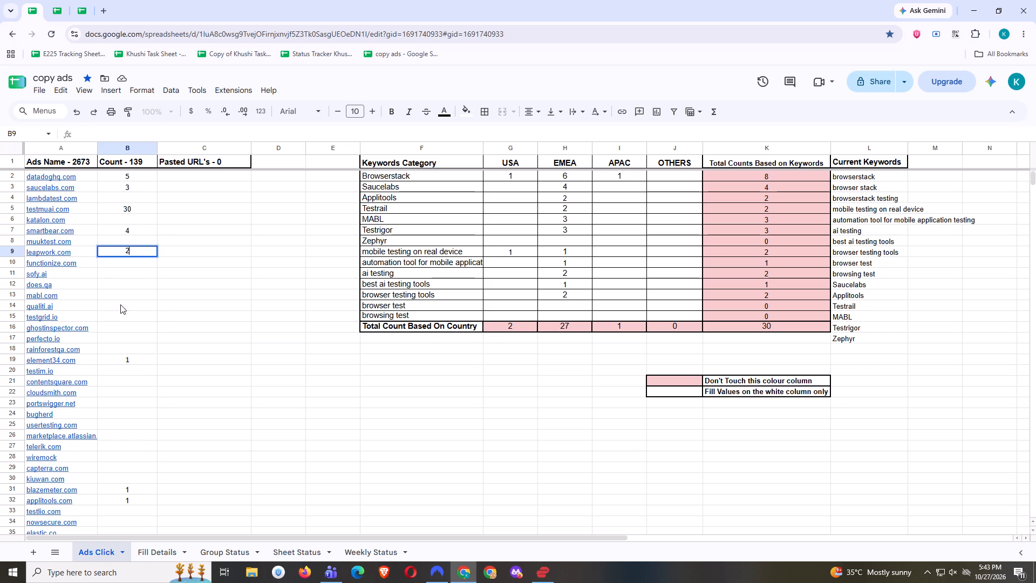
pyautogui.click(139, 363)
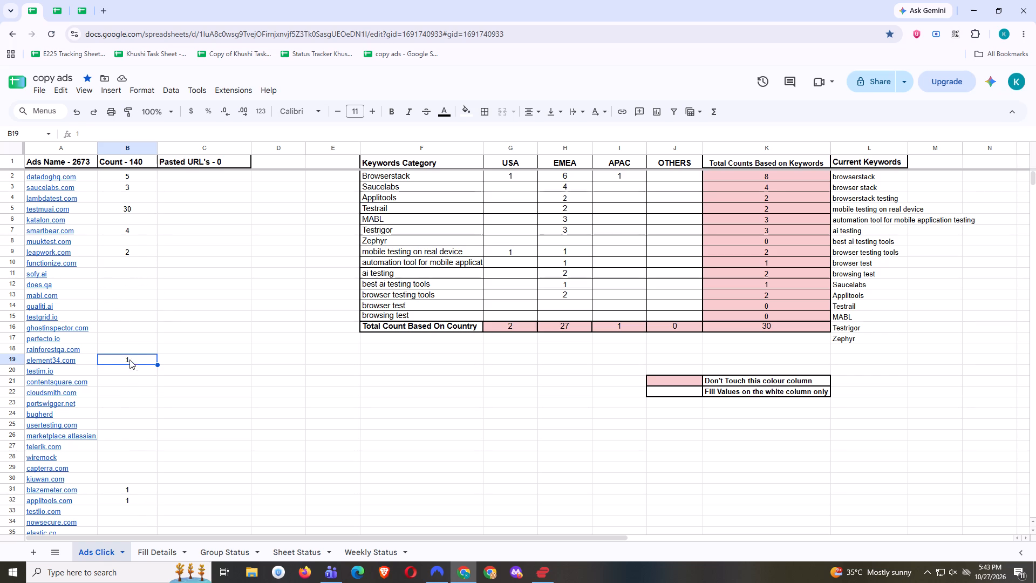
pyautogui.press('2')
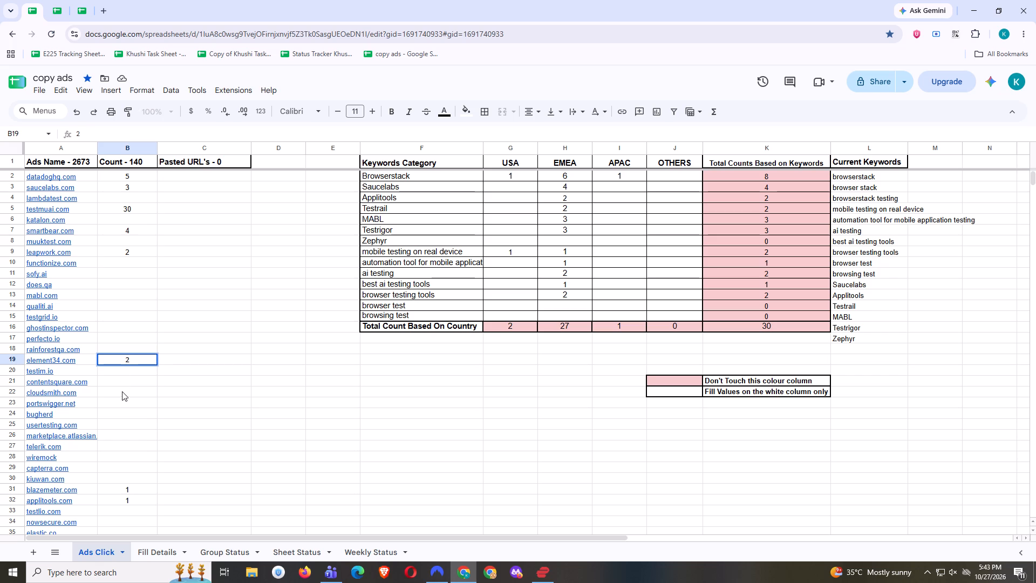
pyautogui.click(122, 392)
# Set the Ads Click count for uipath.com to 4.
pyautogui.scroll(-1, 124, 443)
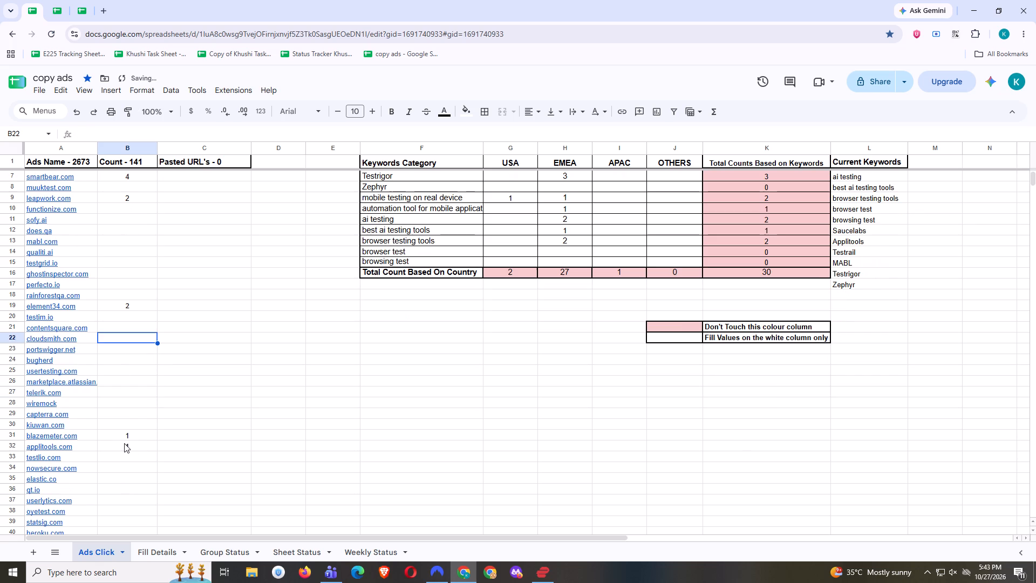
pyautogui.click(133, 445)
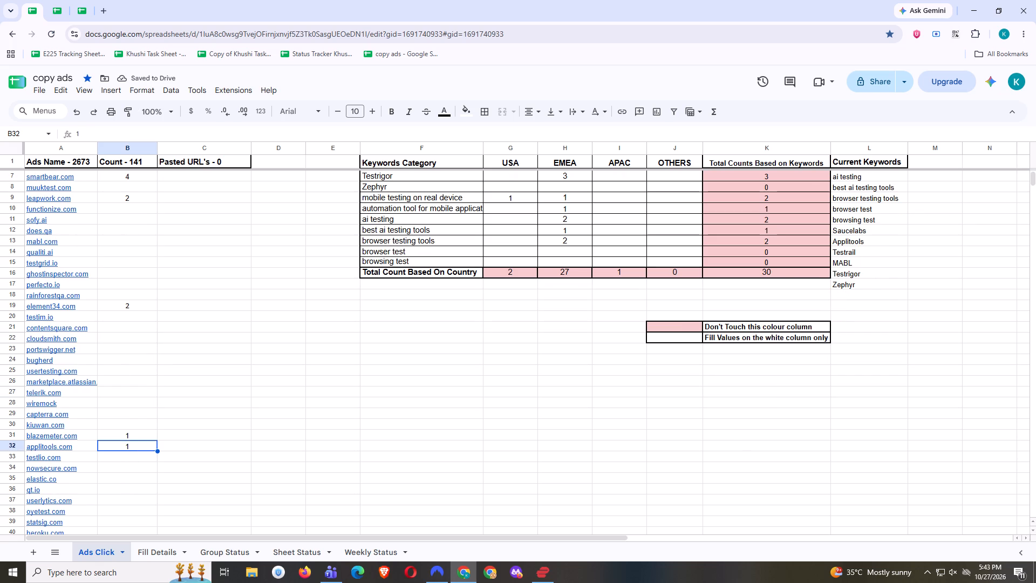
pyautogui.hotkey('ctrl', 'Down')
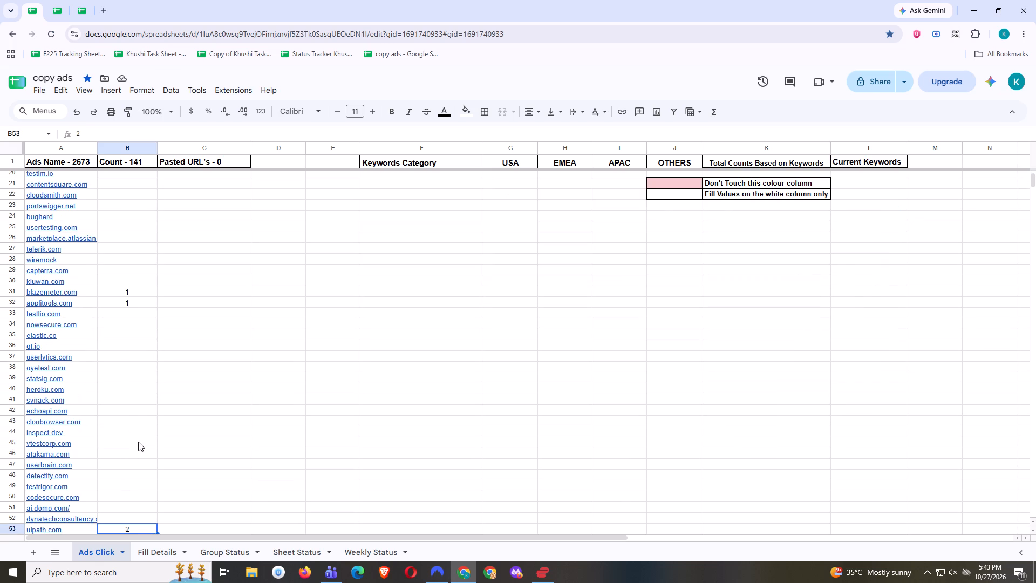
pyautogui.press('4')
pyautogui.press('Up')
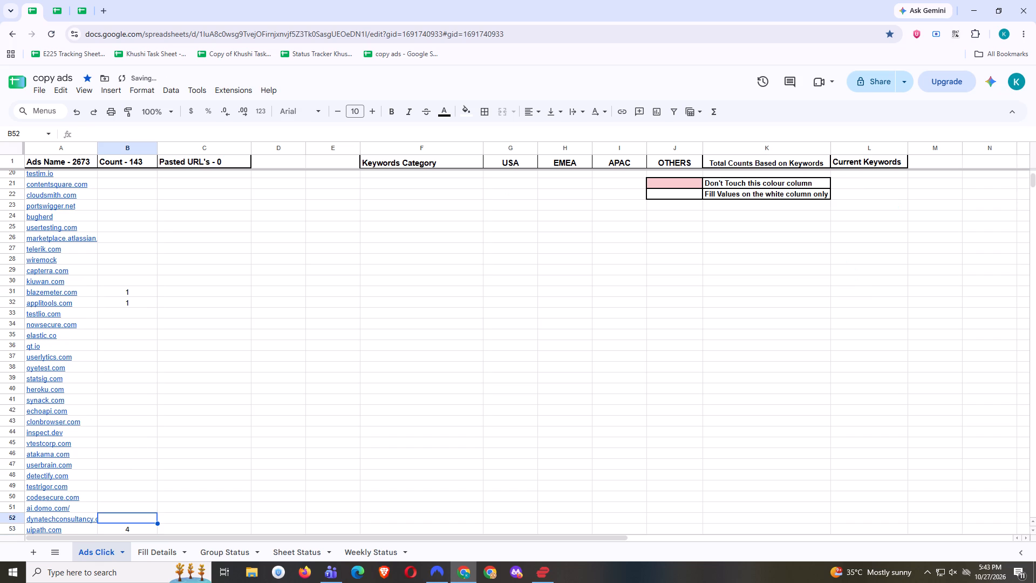
# Enter a count of 1 each for semrush.com, jetbrains.com and circleci.com on the Ads Click sheet.
pyautogui.scroll(-4, 148, 424)
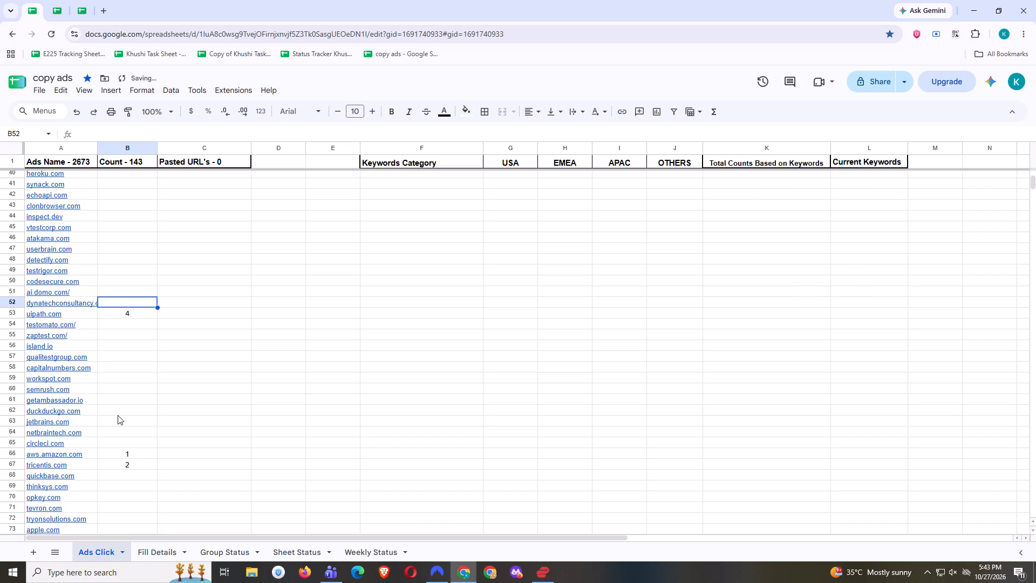
pyautogui.click(114, 390)
pyautogui.press('1')
pyautogui.click(114, 408)
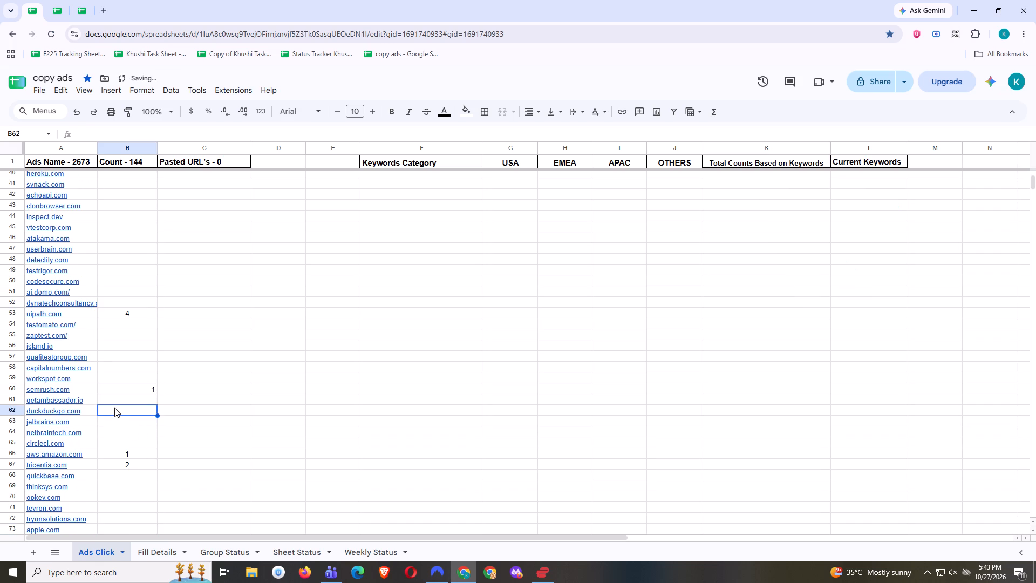
pyautogui.click(113, 424)
pyautogui.press('1')
pyautogui.click(114, 436)
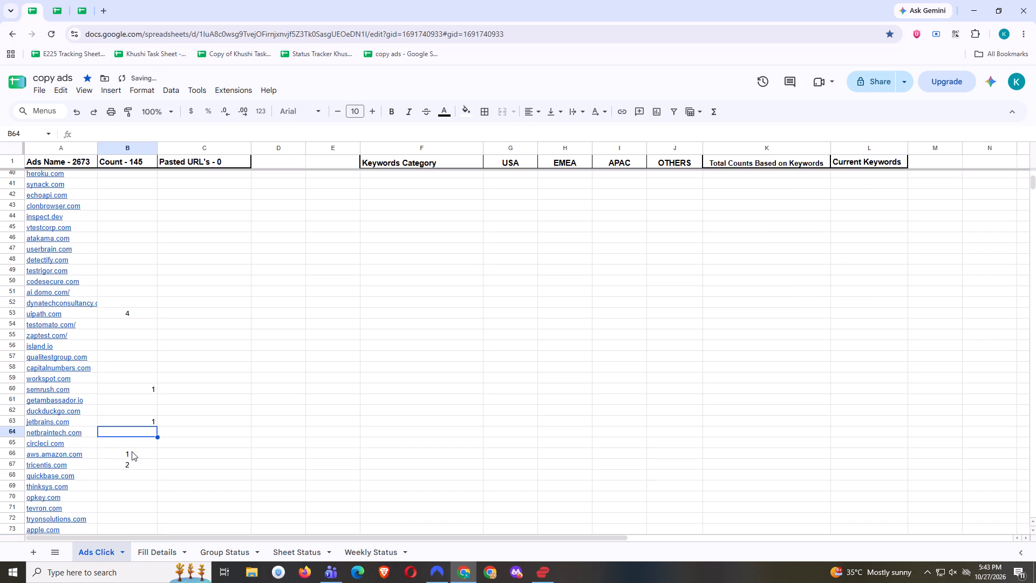
pyautogui.click(135, 444)
pyautogui.press('1')
# Set the Ads Click count for aws.amazon.com to 3.
pyautogui.click(135, 452)
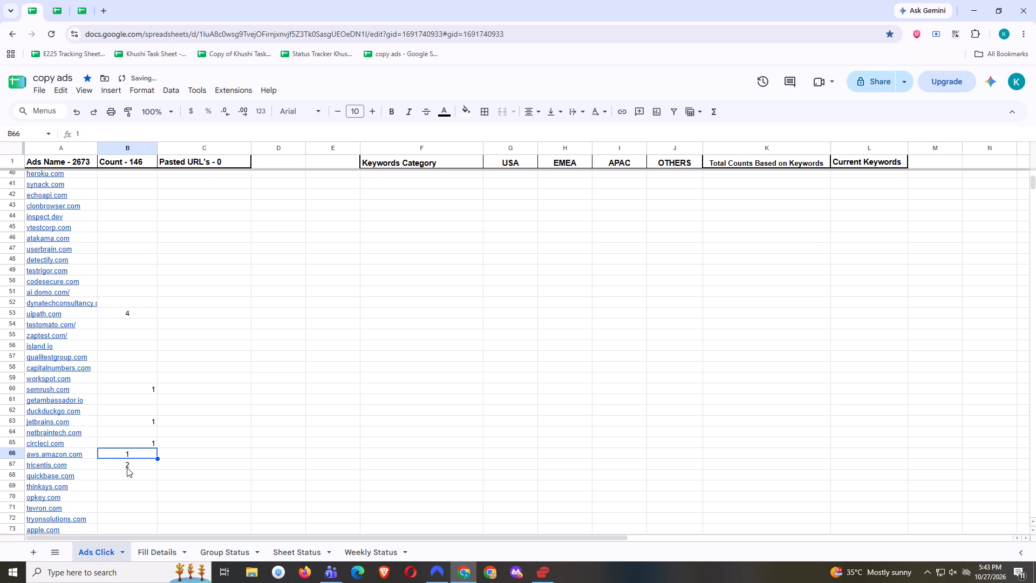
pyautogui.press('3')
pyautogui.click(128, 468)
# Set the Ads Click count for ni.com to 3.
pyautogui.scroll(-6, 135, 476)
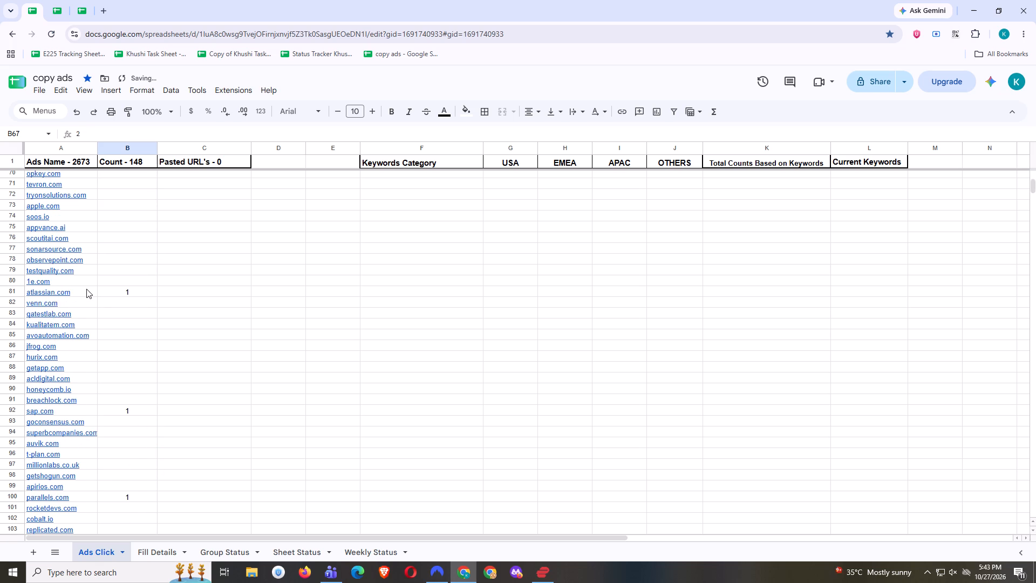
pyautogui.scroll(-3, 134, 431)
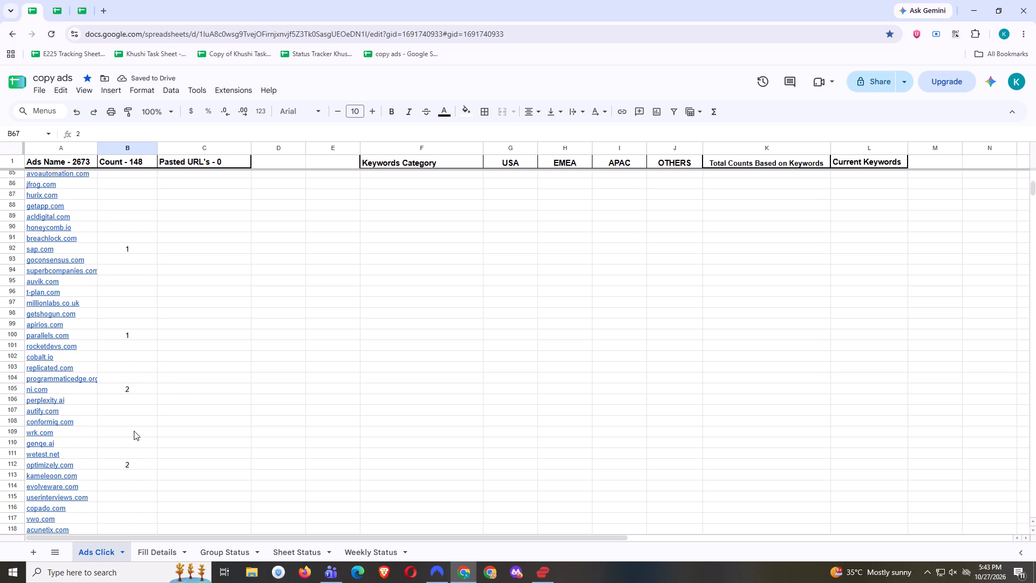
pyautogui.click(139, 397)
pyautogui.click(141, 393)
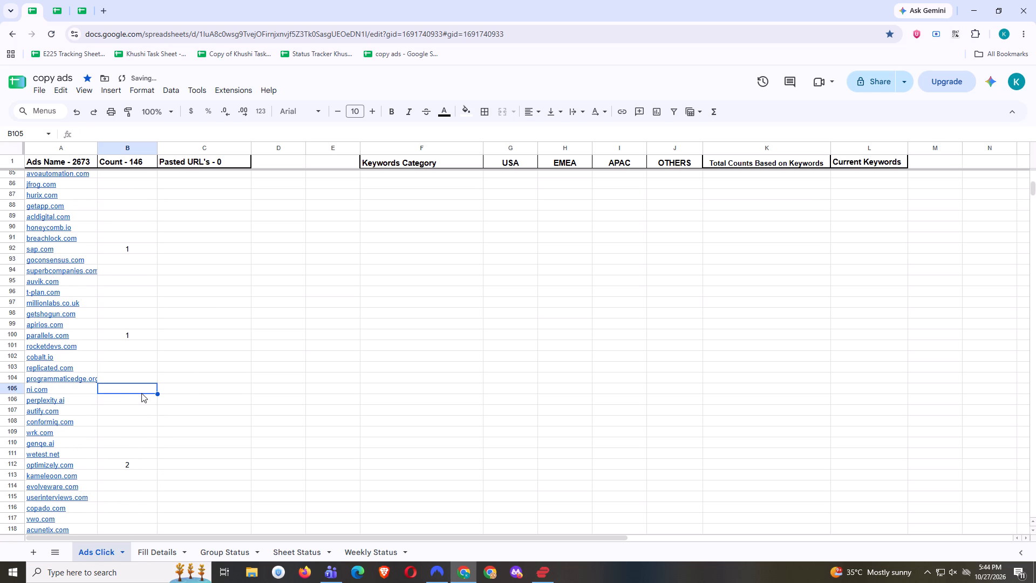
pyautogui.click(146, 387)
pyautogui.press('3')
pyautogui.click(145, 426)
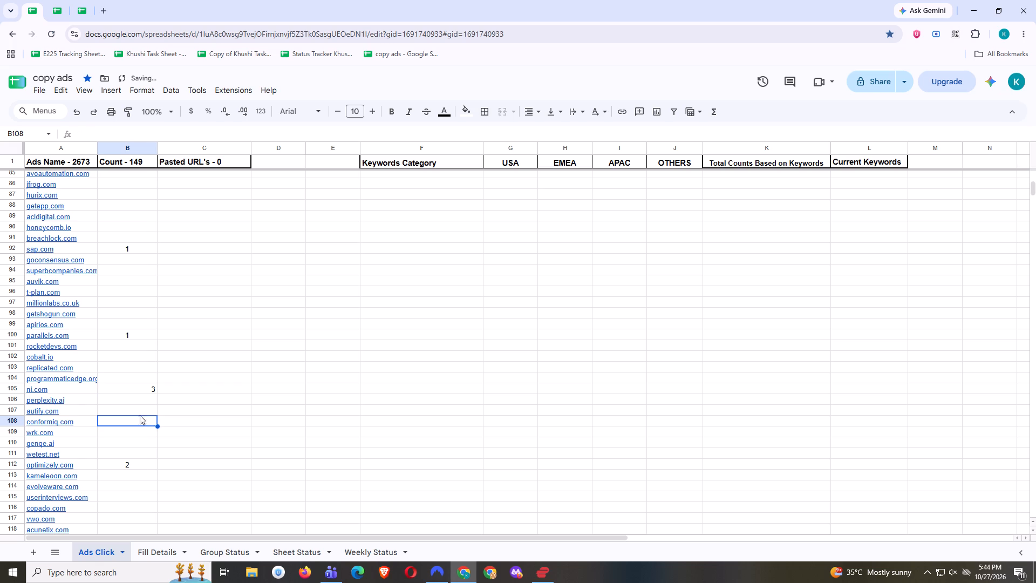
# Set the Ads Click count for ranorex.com to 2.
pyautogui.scroll(-7, 135, 466)
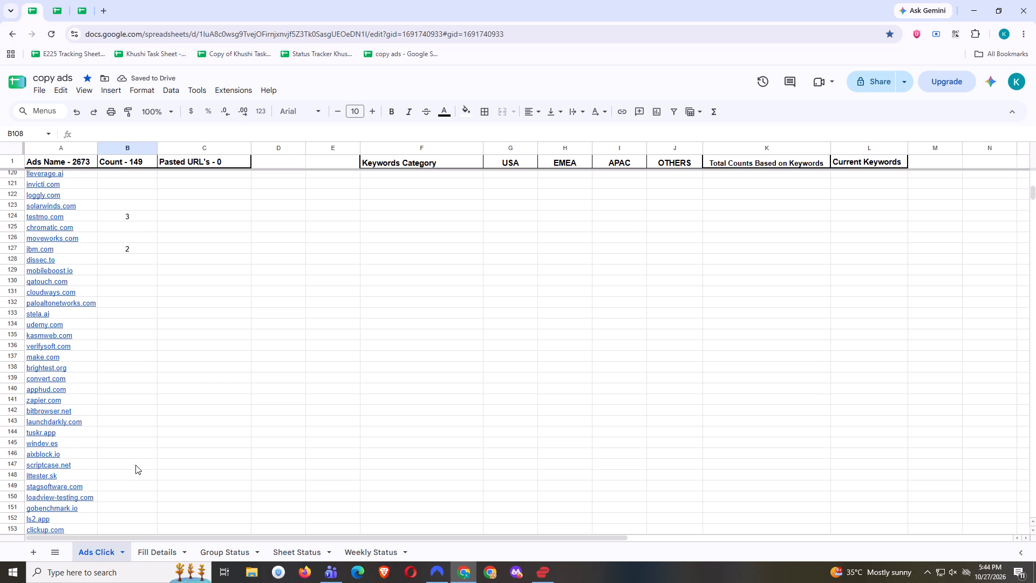
pyautogui.scroll(-5, 135, 463)
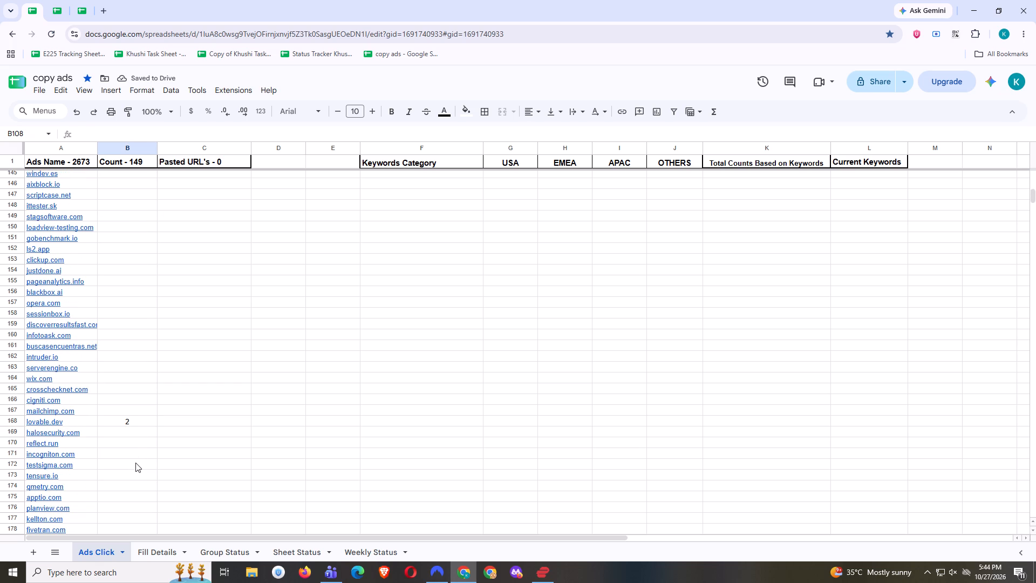
pyautogui.scroll(-4, 137, 458)
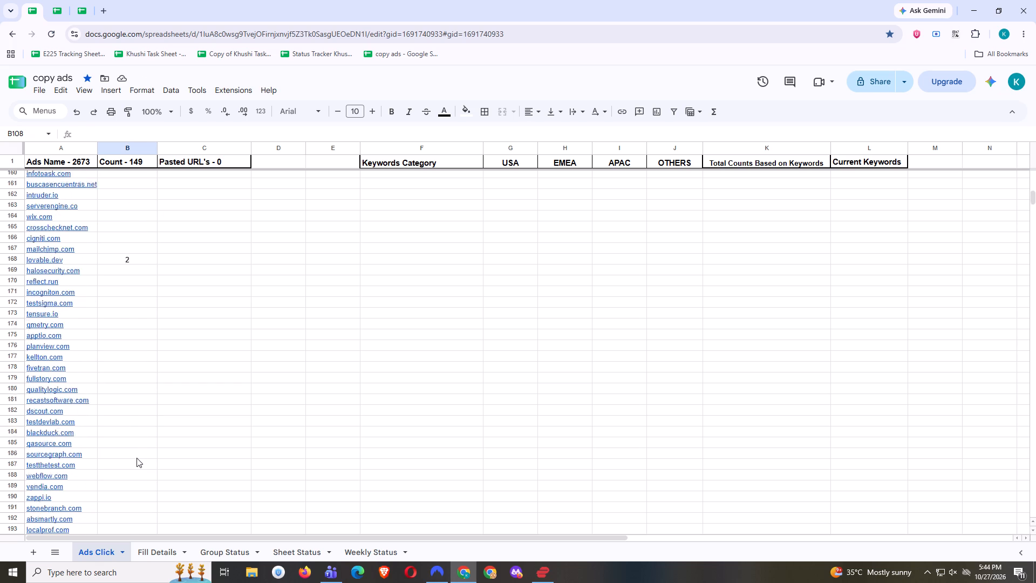
pyautogui.scroll(-8, 137, 458)
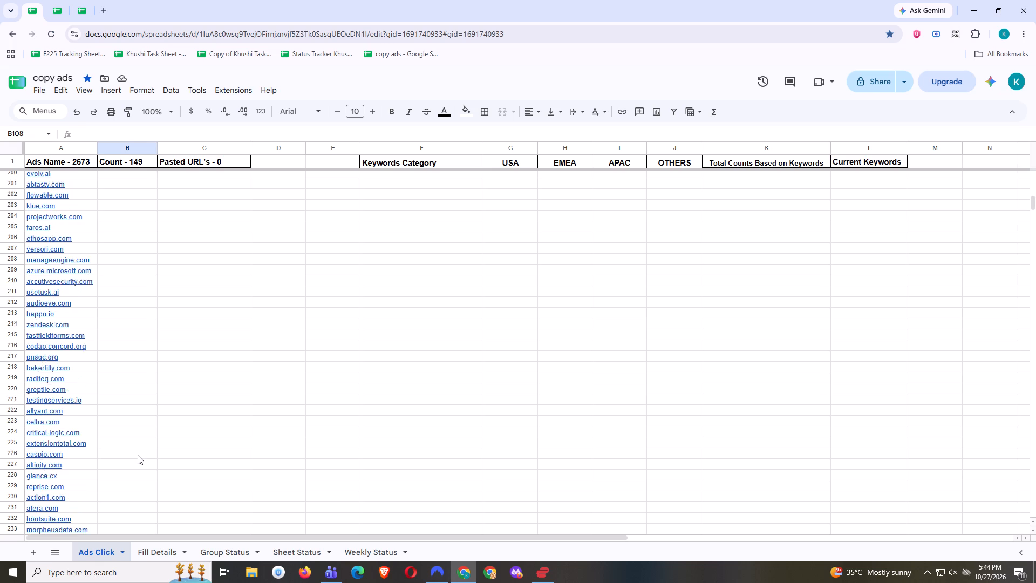
pyautogui.scroll(-6, 138, 455)
pyautogui.click(140, 449)
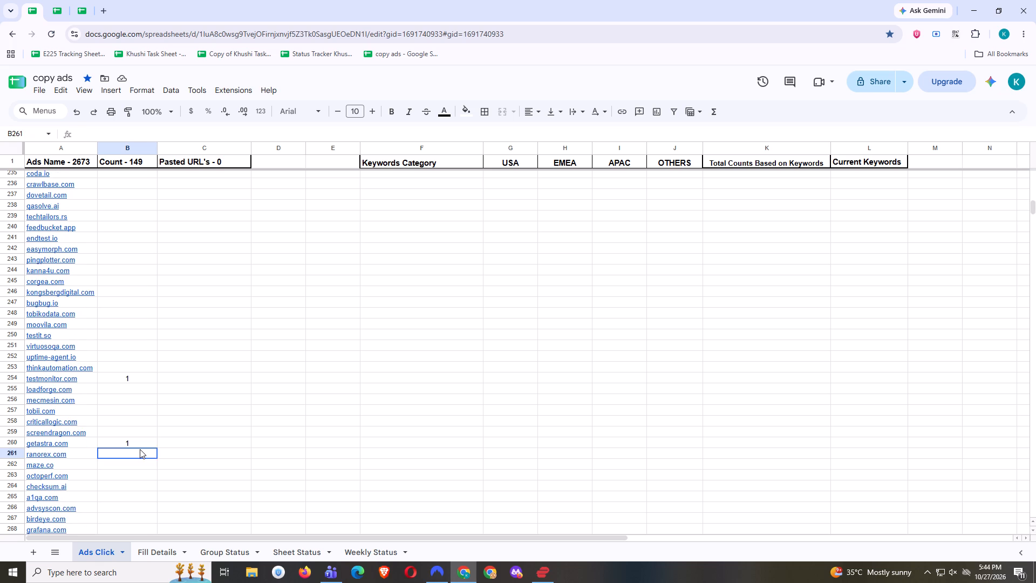
pyautogui.press('2')
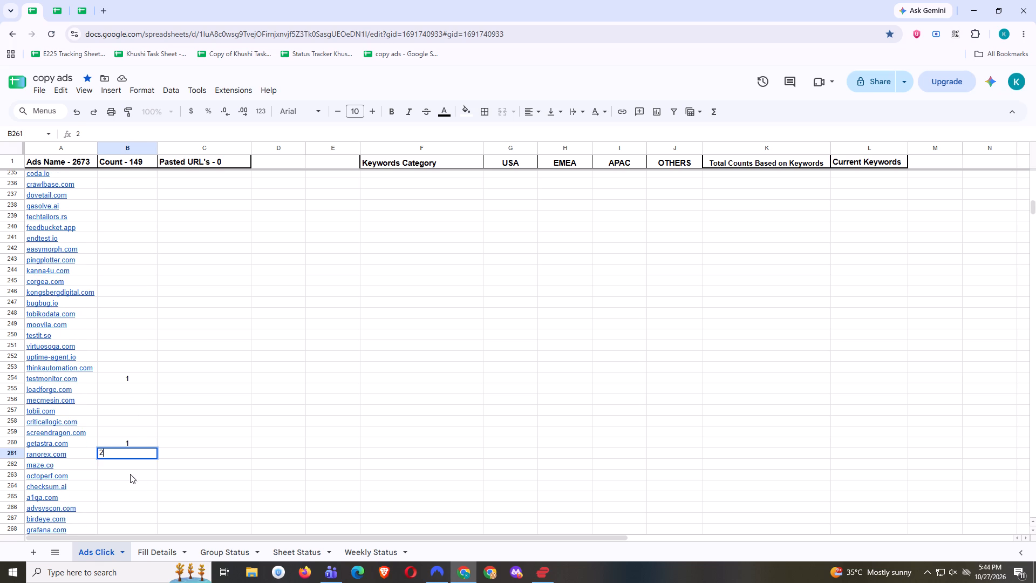
pyautogui.click(130, 471)
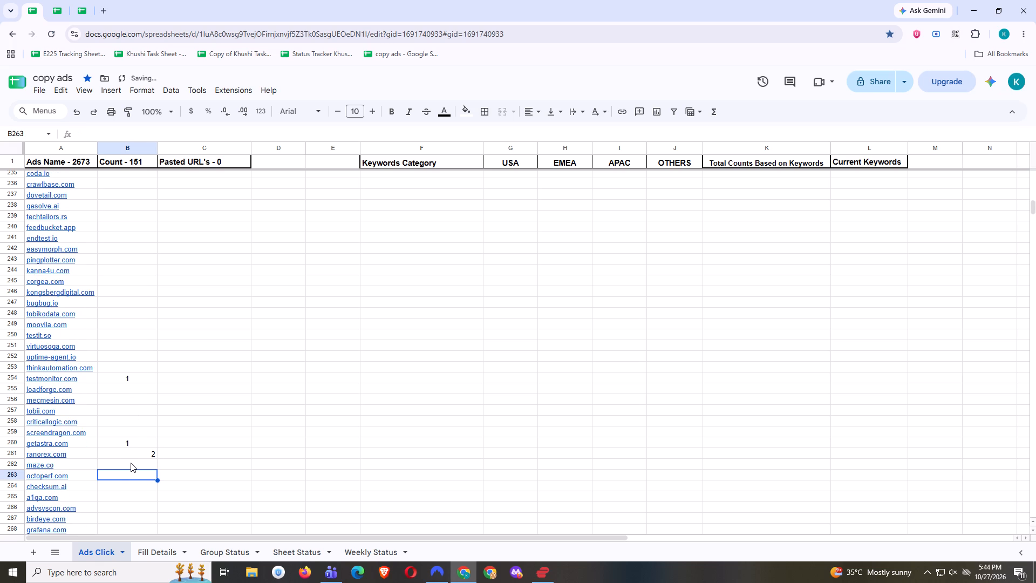
pyautogui.click(131, 463)
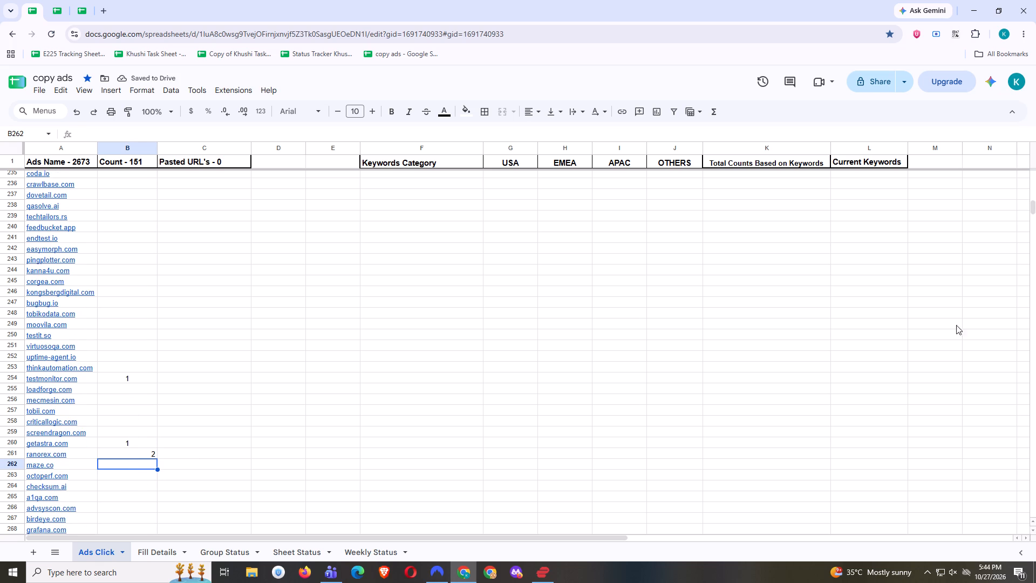
# Return to the first rows of the Ads Click sheet to review the site counts.
pyautogui.click(989, 314)
pyautogui.moveTo(1032, 206); pyautogui.dragTo(1035, 65)
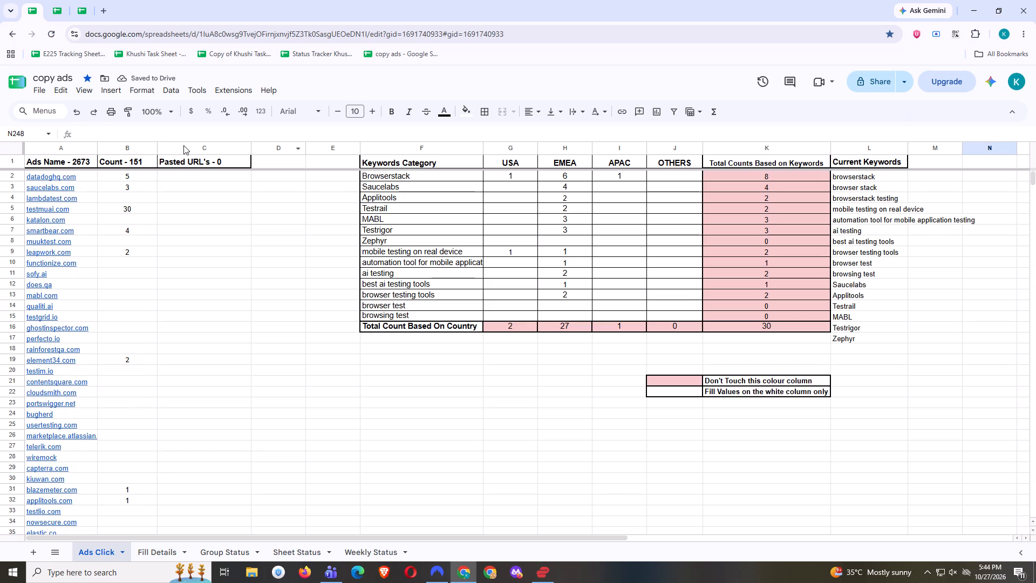
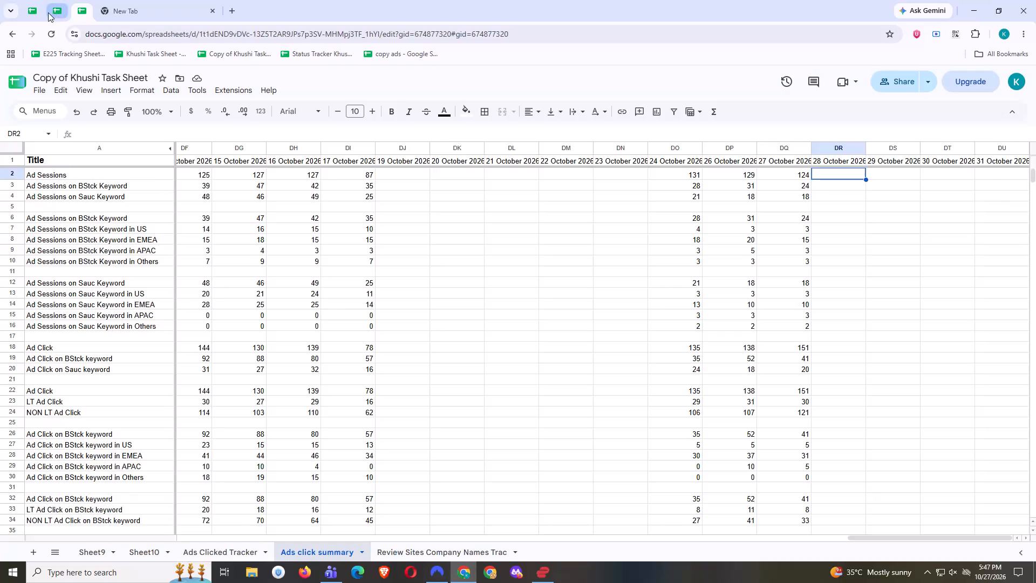
# Check the daily columns of the Weekly Status sheet in the copy ads spreadsheet, back to the first date.
pyautogui.keyDown('ctrl'); pyautogui.click(40, 10); pyautogui.keyUp('ctrl')
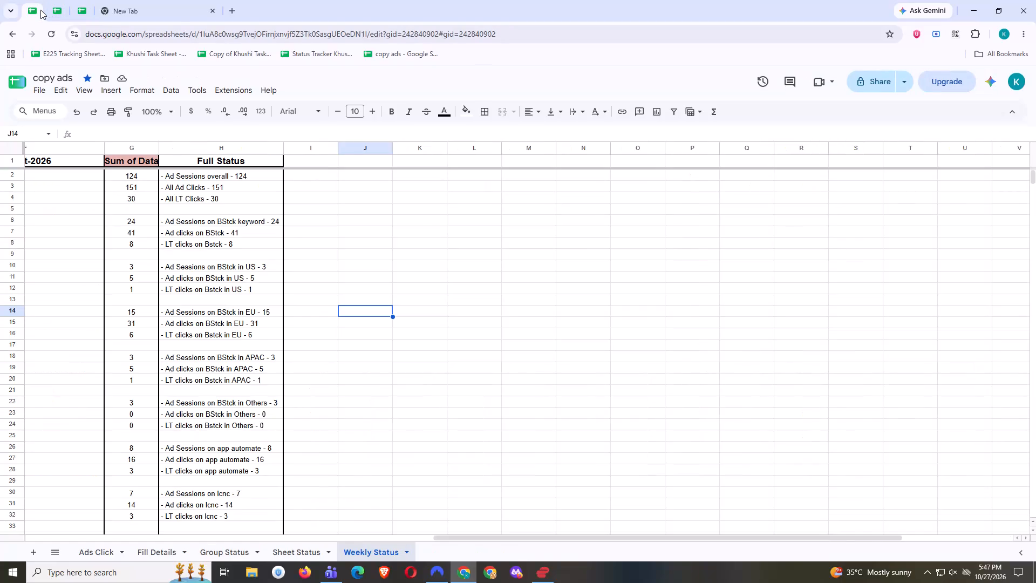
pyautogui.keyDown('ctrl'); pyautogui.moveTo(467, 537); pyautogui.dragTo(0, 509); pyautogui.keyUp('ctrl')
# In Khushi Task Sheet's Review Sites Company Names sheet, select the Browser Name cell for the 27 Oct 2026 morning Saucelabs–Ranorex row.
pyautogui.keyDown('ctrl'); pyautogui.click(66, 0); pyautogui.keyUp('ctrl')
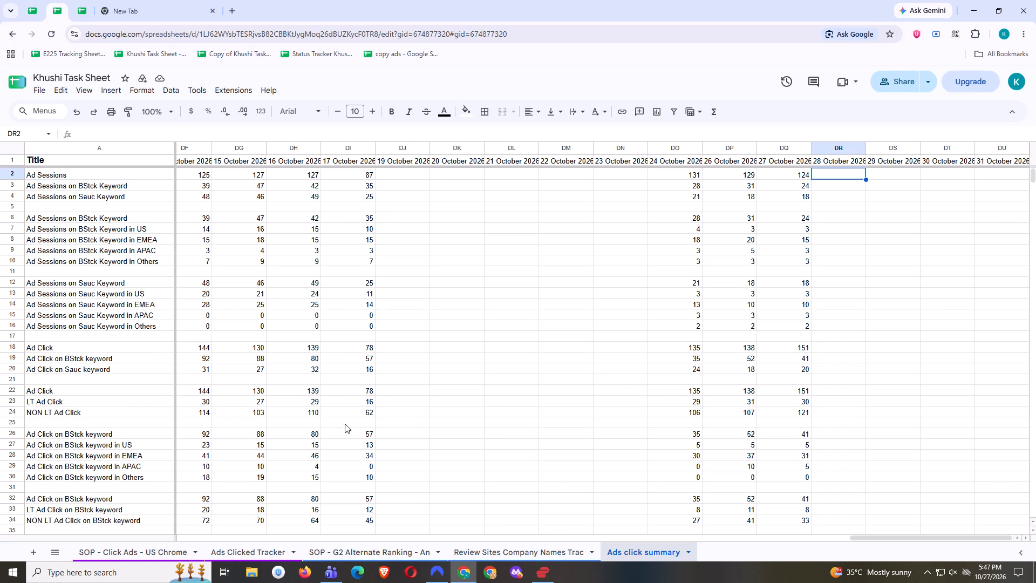
pyautogui.keyDown('ctrl'); pyautogui.click(515, 549); pyautogui.keyUp('ctrl')
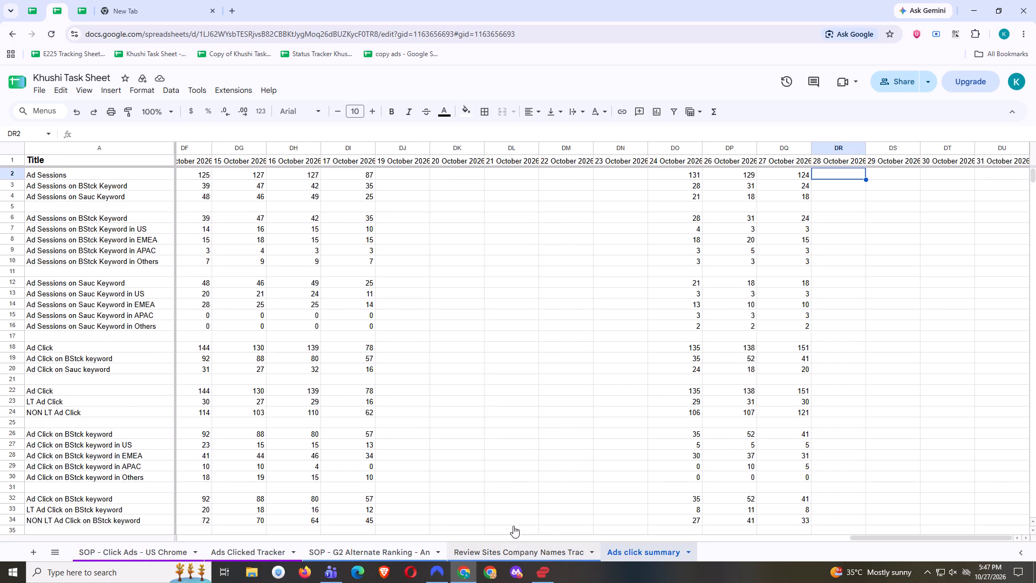
pyautogui.keyDown('ctrl'); pyautogui.click(319, 261); pyautogui.keyUp('ctrl')
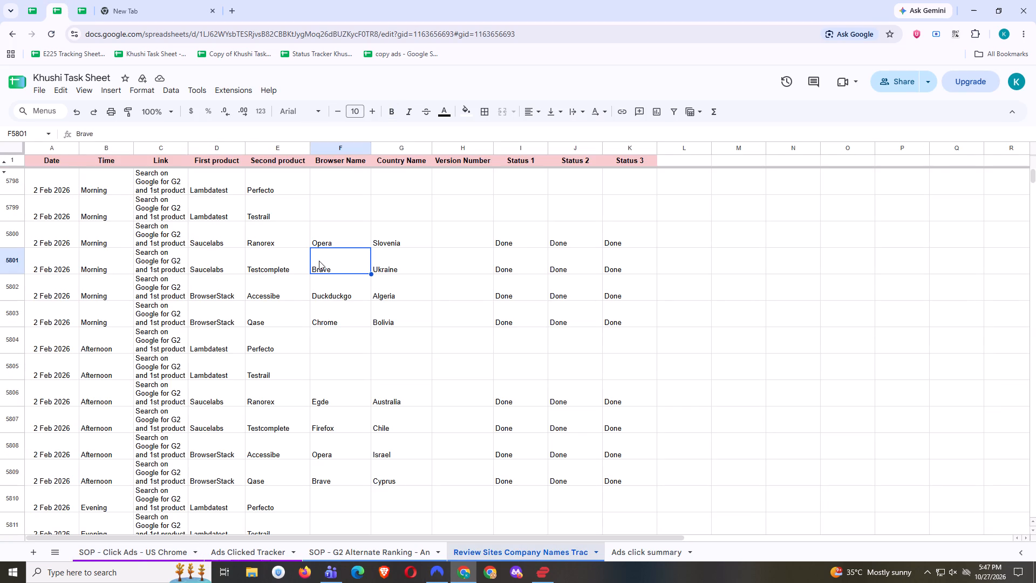
pyautogui.keyDown('ctrl'); pyautogui.click(291, 265); pyautogui.keyUp('ctrl')
pyautogui.hotkey('ctrl', 'Down')
pyautogui.press('Right')
pyautogui.hotkey('ctrl', 'Up')
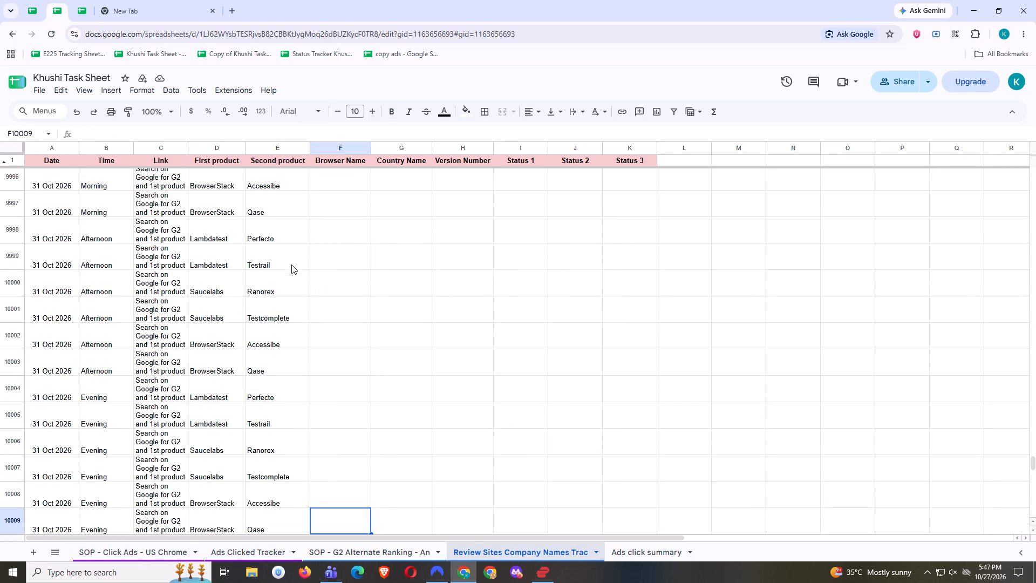
pyautogui.click(334, 252)
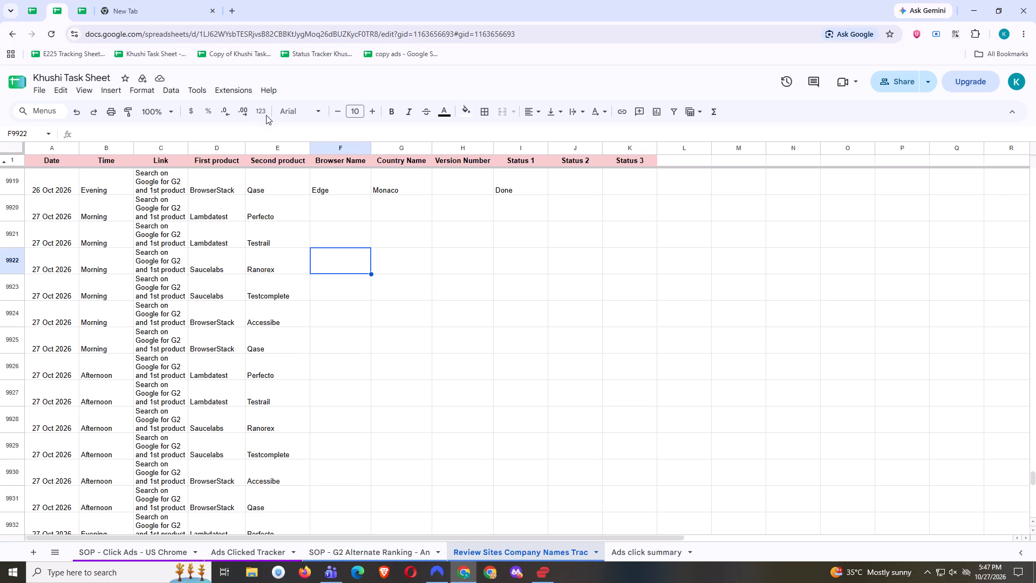
# In Copy of Khushi Task Sheet, copy the 27 Oct 2026 Browser Name through Status 1 entries from rows 9922–9937 of the Review Sites Company Names sheet.
pyautogui.click(73, 2)
pyautogui.click(403, 542)
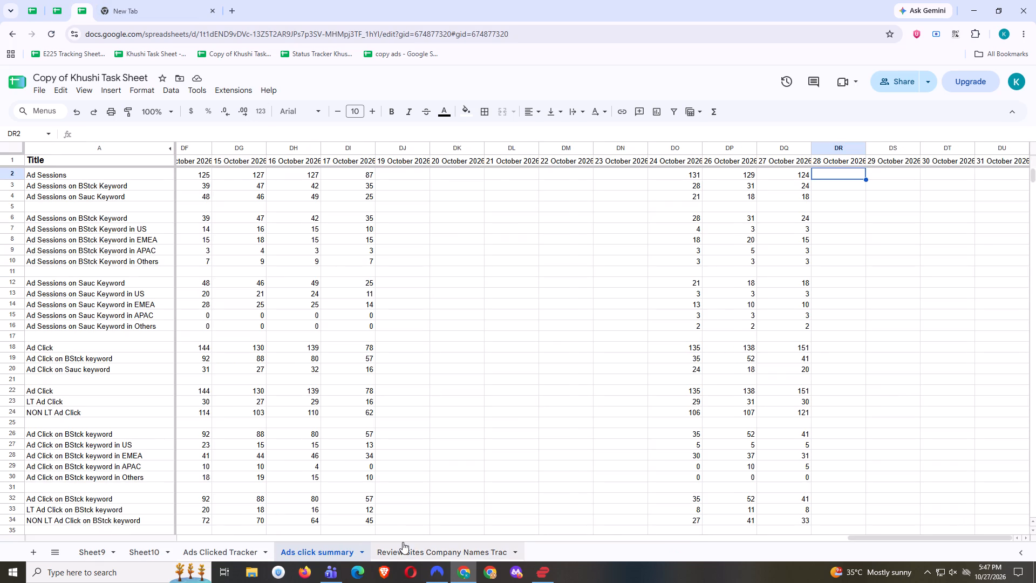
pyautogui.scroll(4, 251, 314)
pyautogui.click(290, 288)
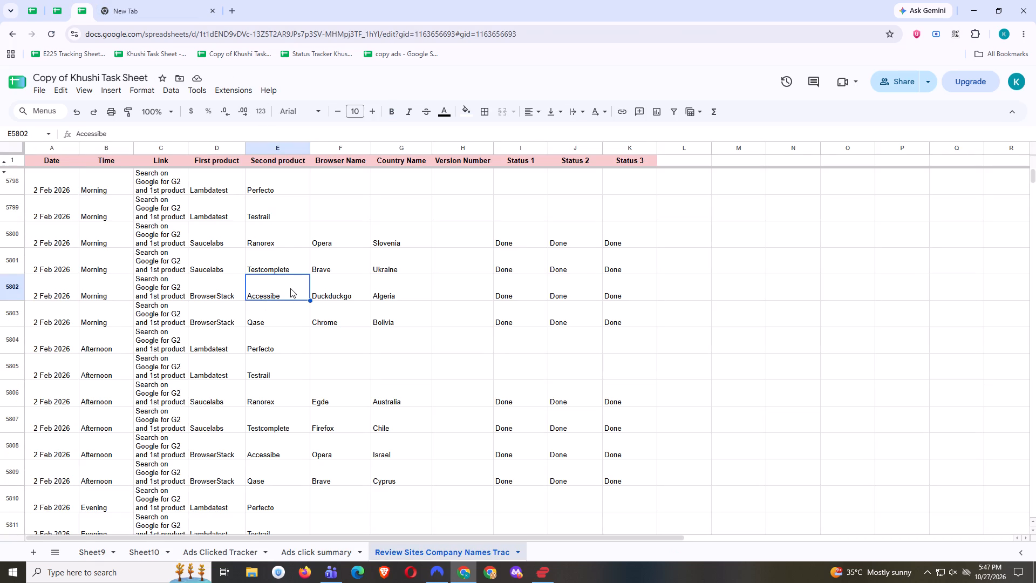
pyautogui.hotkey('ctrl', 'Down')
pyautogui.press('Right')
pyautogui.hotkey('ctrl', 'Up')
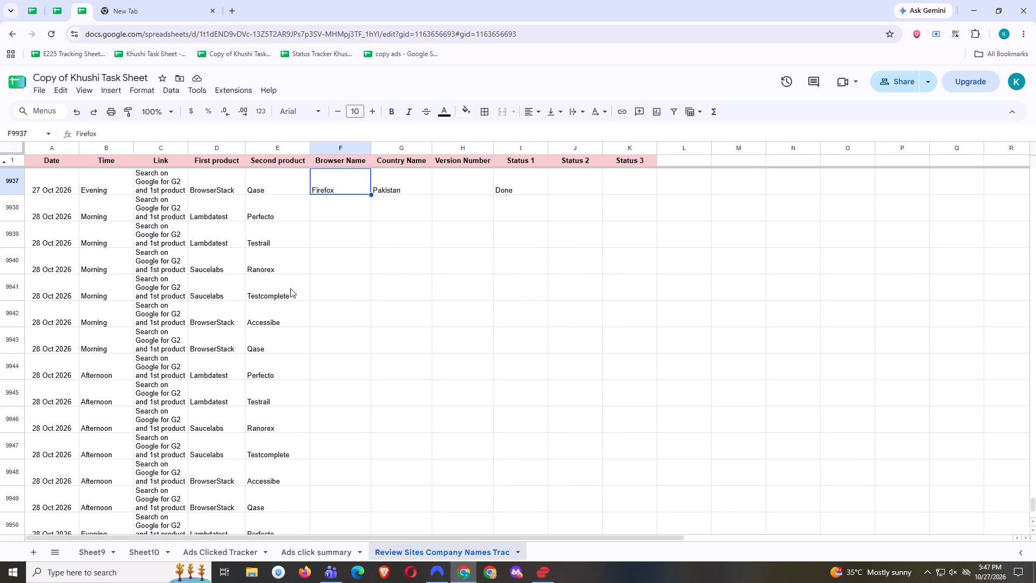
pyautogui.scroll(5, 290, 288)
pyautogui.scroll(3, 365, 399)
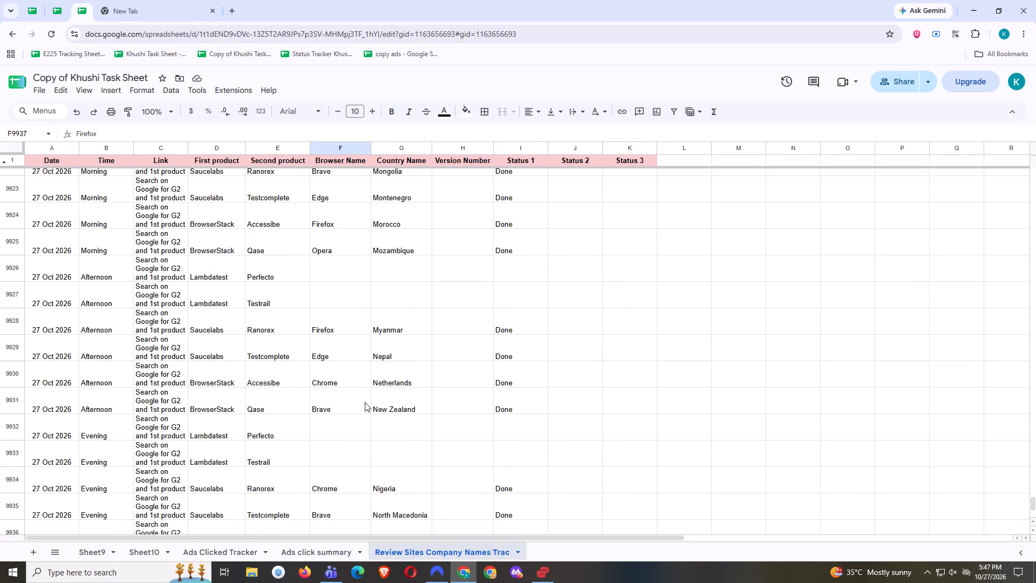
pyautogui.moveTo(331, 226); pyautogui.dragTo(512, 406)
pyautogui.scroll(-3, 505, 406)
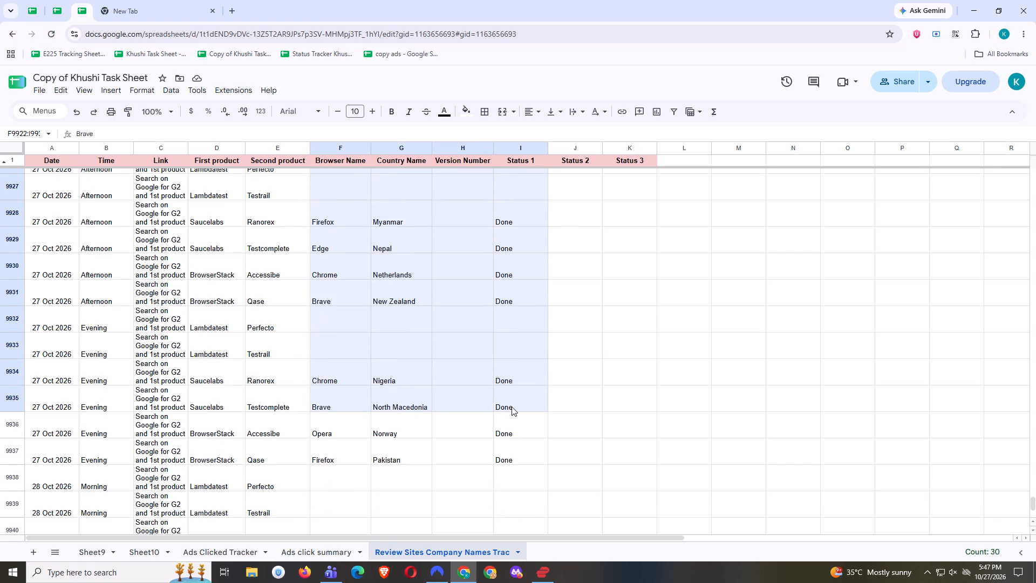
pyautogui.moveTo(512, 406); pyautogui.dragTo(516, 451)
pyautogui.hotkey('ctrl', 'c')
pyautogui.click(600, 447)
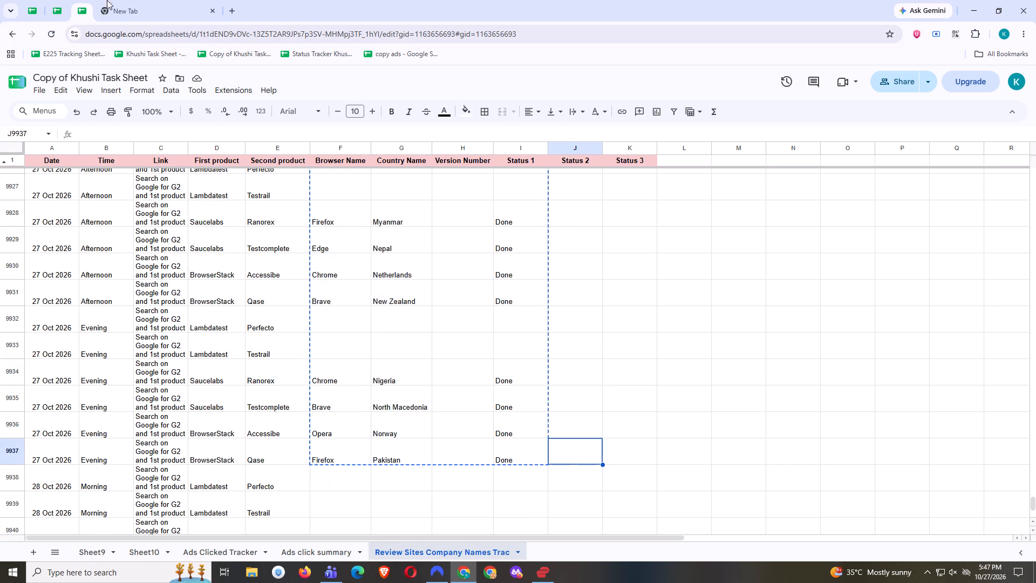
# Paste the copied browser, country and status entries into Khushi Task Sheet's 27 Oct 2026 review-site rows, starting at F9922.
pyautogui.click(66, 10)
pyautogui.hotkey('ctrl', 'v')
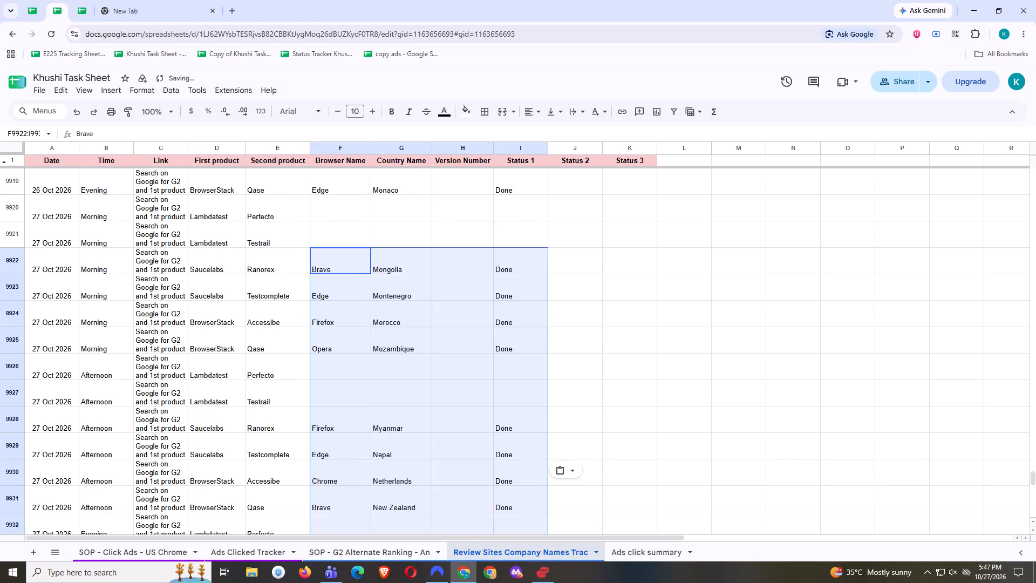
pyautogui.scroll(-8, 549, 351)
pyautogui.click(333, 261)
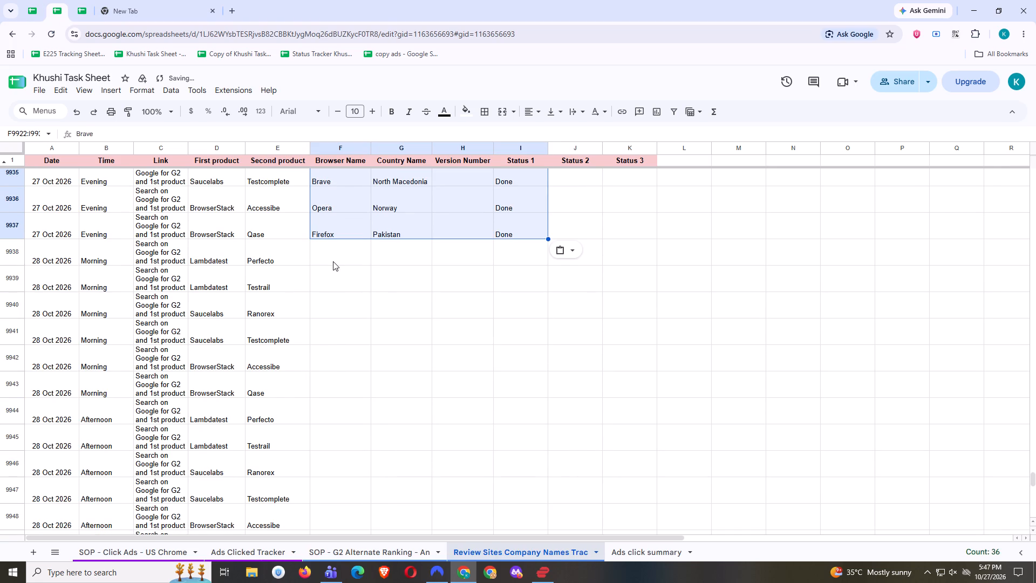
# Examine the pasted 27 Oct 2026 review-site rows alongside the 26 Oct 2026 entries in Khushi Task Sheet.
pyautogui.scroll(8, 603, 343)
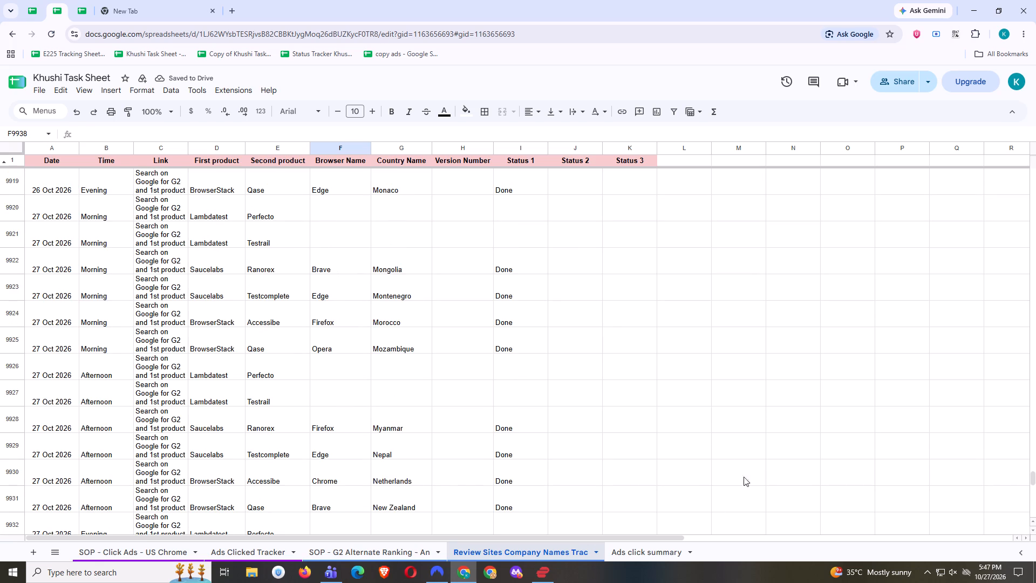
pyautogui.scroll(9, 185, 318)
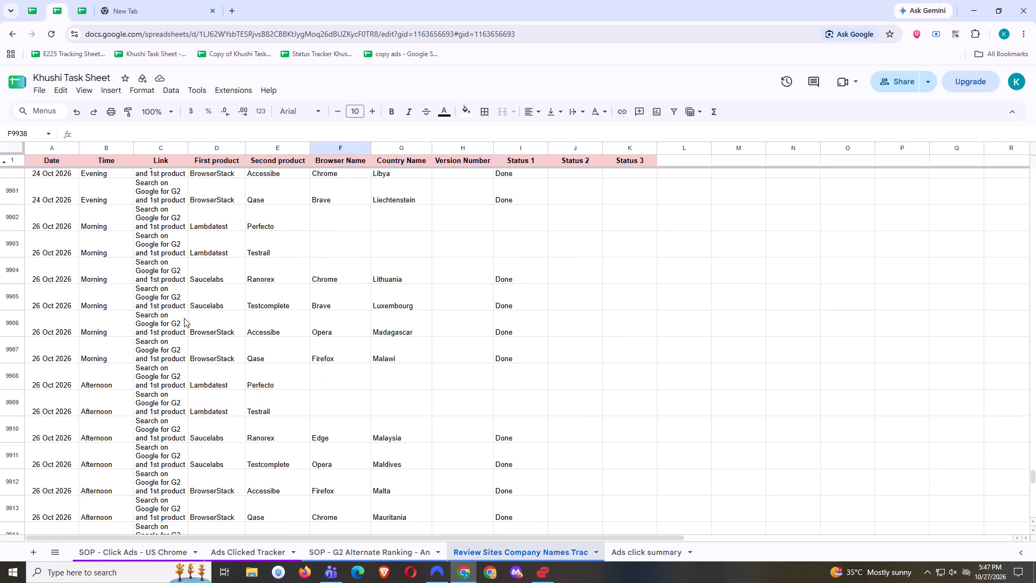
pyautogui.scroll(-4, 184, 318)
pyautogui.scroll(-1, 621, 370)
pyautogui.click(644, 553)
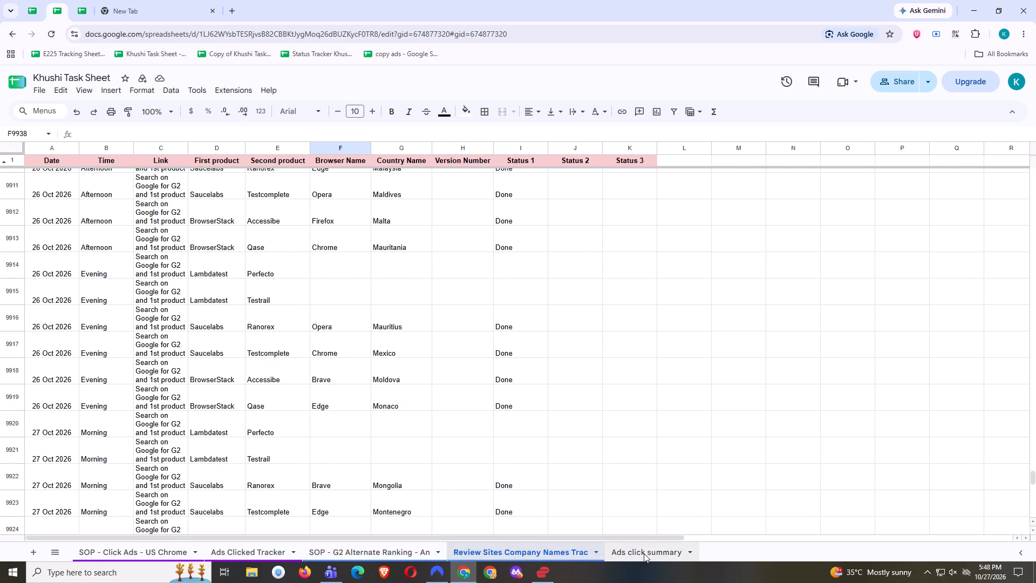
pyautogui.click(513, 550)
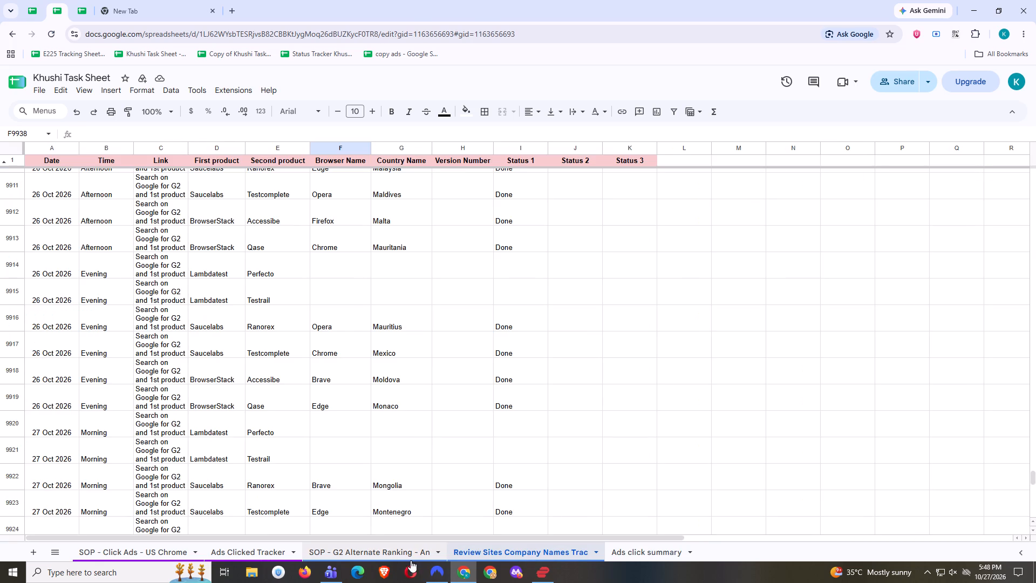
pyautogui.scroll(-6, 249, 490)
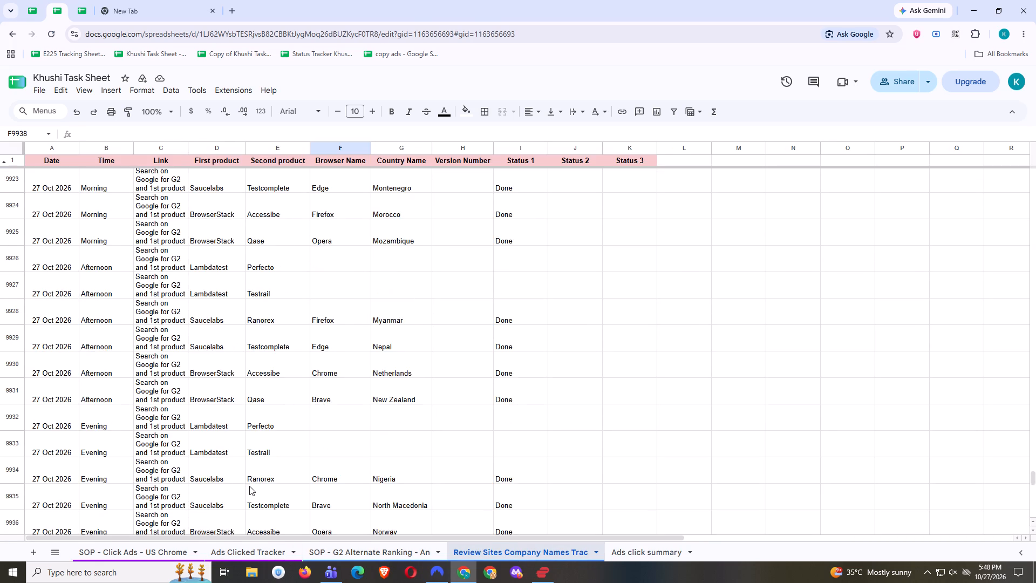
pyautogui.scroll(-4, 249, 485)
# Compare the 27-Oct-26 Ads Clicked Tracker counts in Khushi Task Sheet and its copy, including the copy's last listed companies.
pyautogui.click(241, 547)
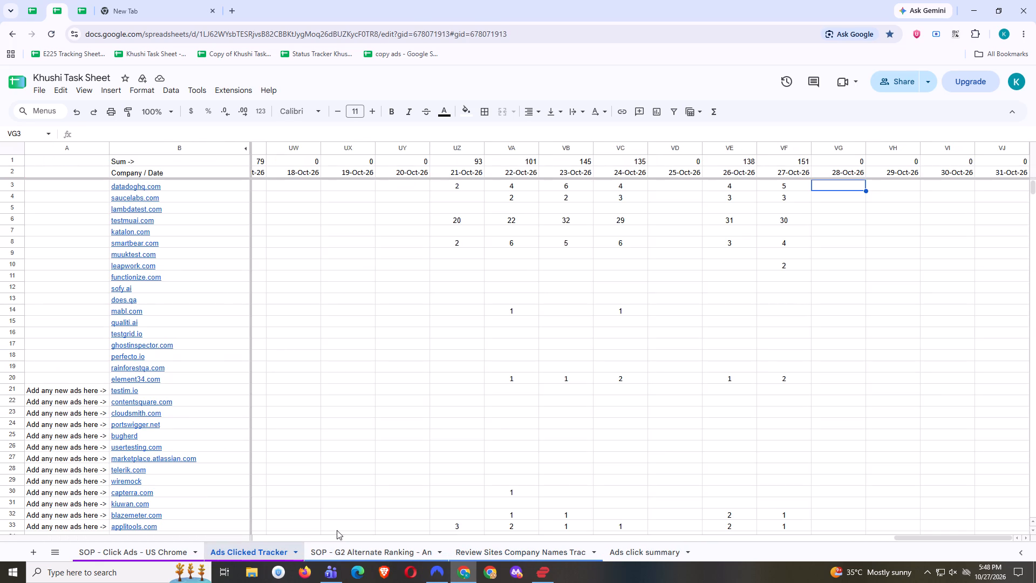
pyautogui.scroll(2, 821, 451)
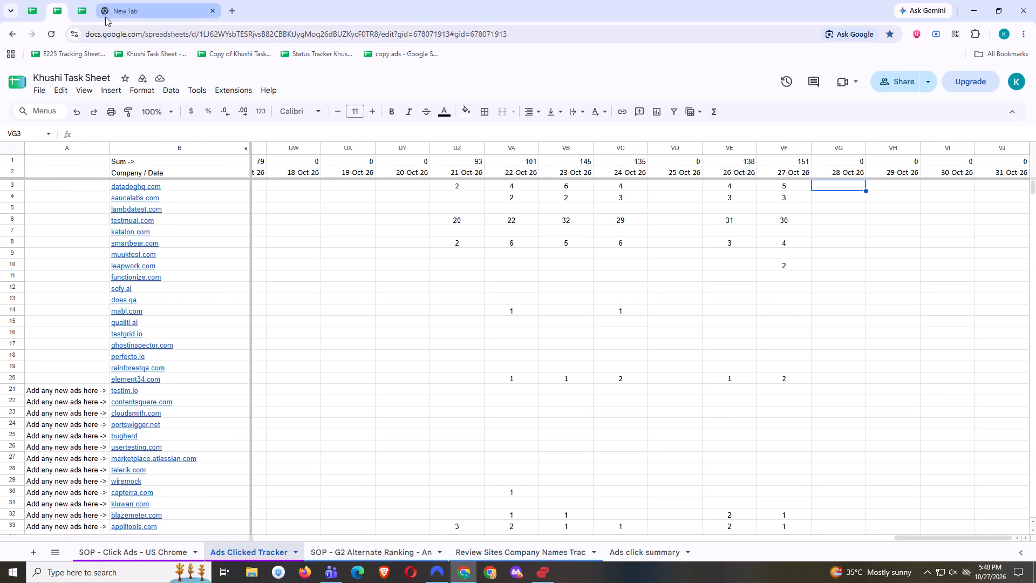
pyautogui.click(77, 15)
pyautogui.click(330, 548)
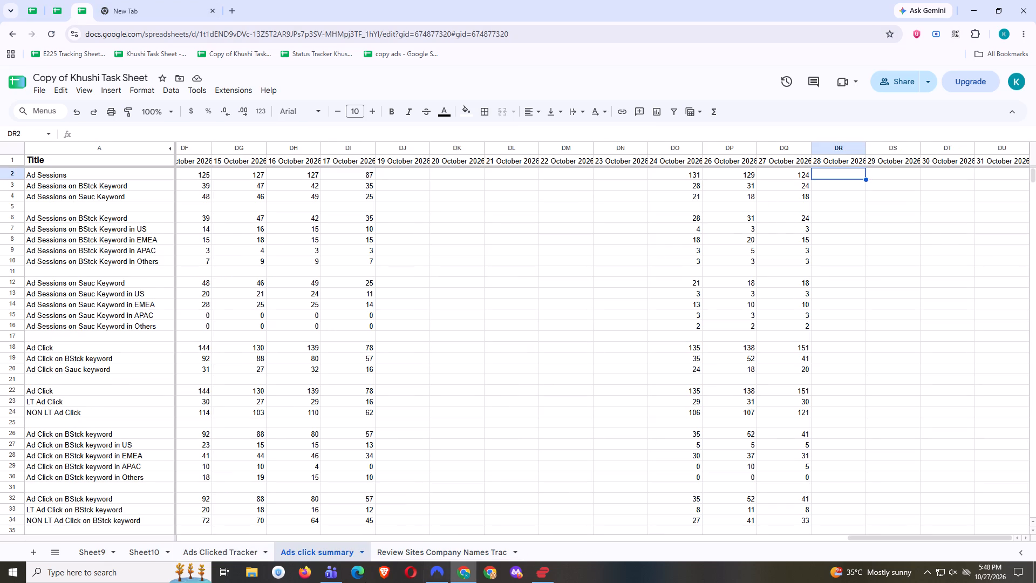
pyautogui.click(206, 552)
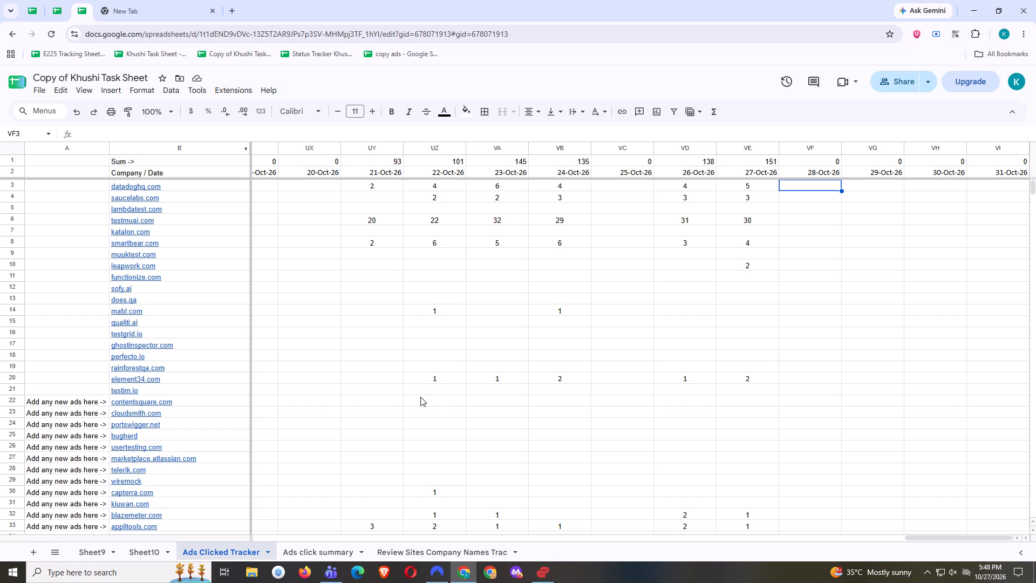
pyautogui.click(185, 238)
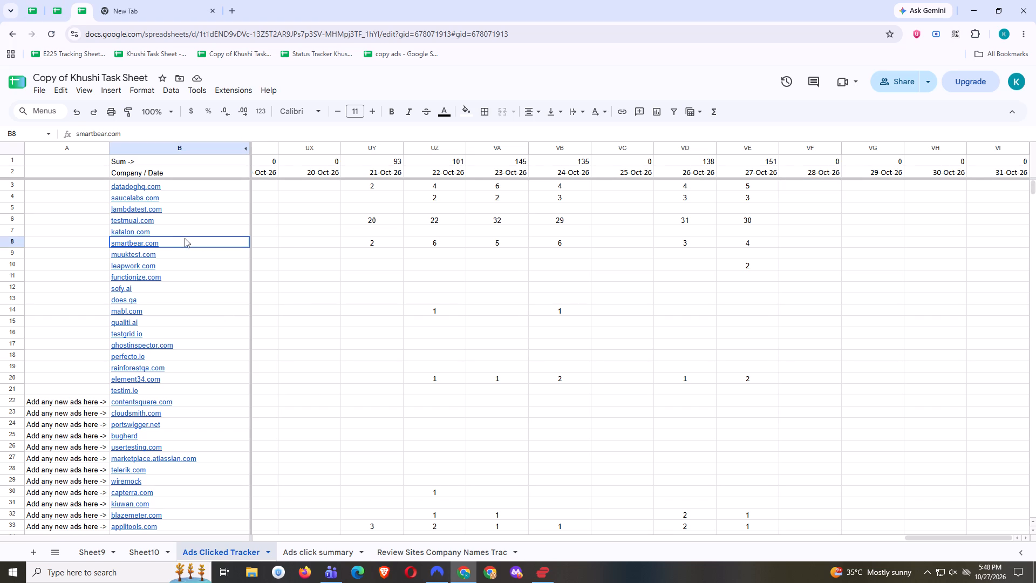
pyautogui.hotkey('ctrl', 'Down')
pyautogui.scroll(-3, 176, 245)
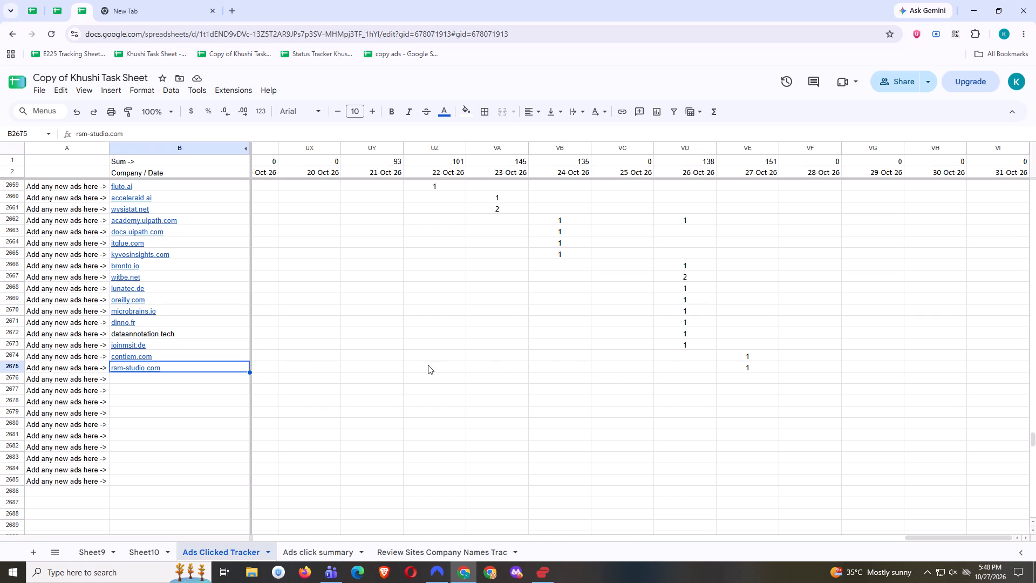
pyautogui.click(742, 365)
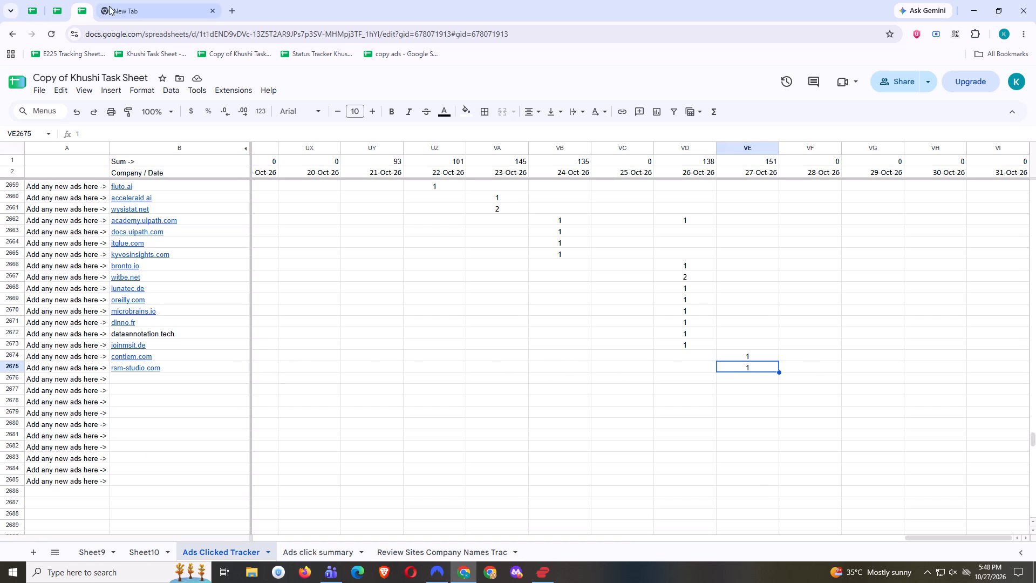
# Open the Life At SunTec portal's sign-in page in the blank browser tab.
pyautogui.click(173, 3)
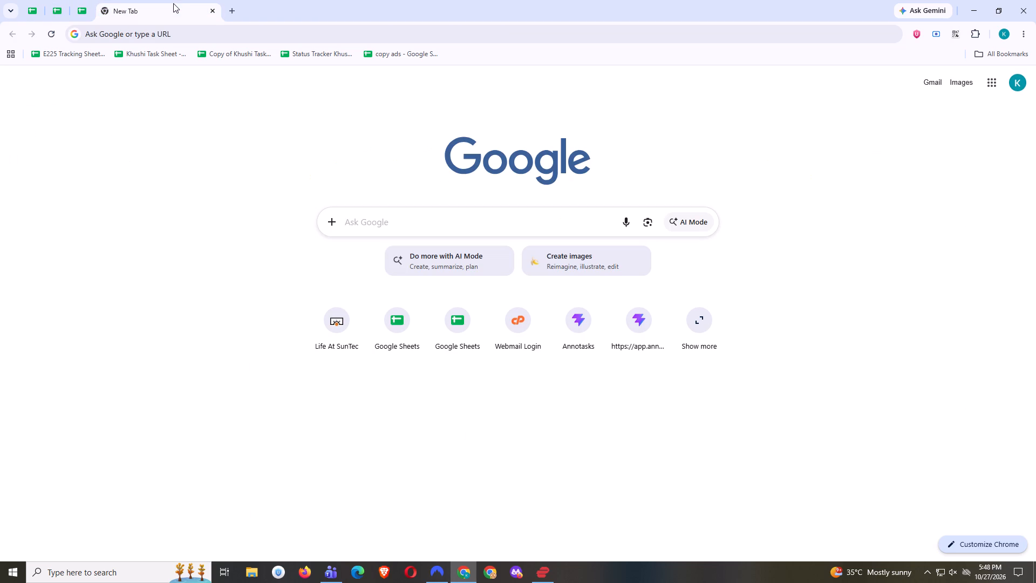
pyautogui.press('l')
pyautogui.press('i')
pyautogui.click(137, 39)
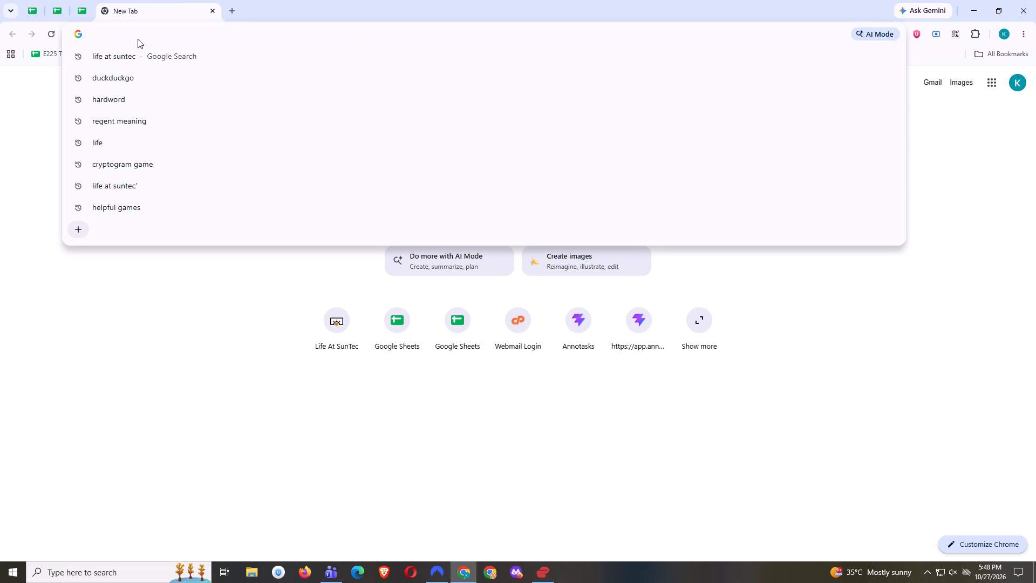
pyautogui.write('life')
pyautogui.press('Return')
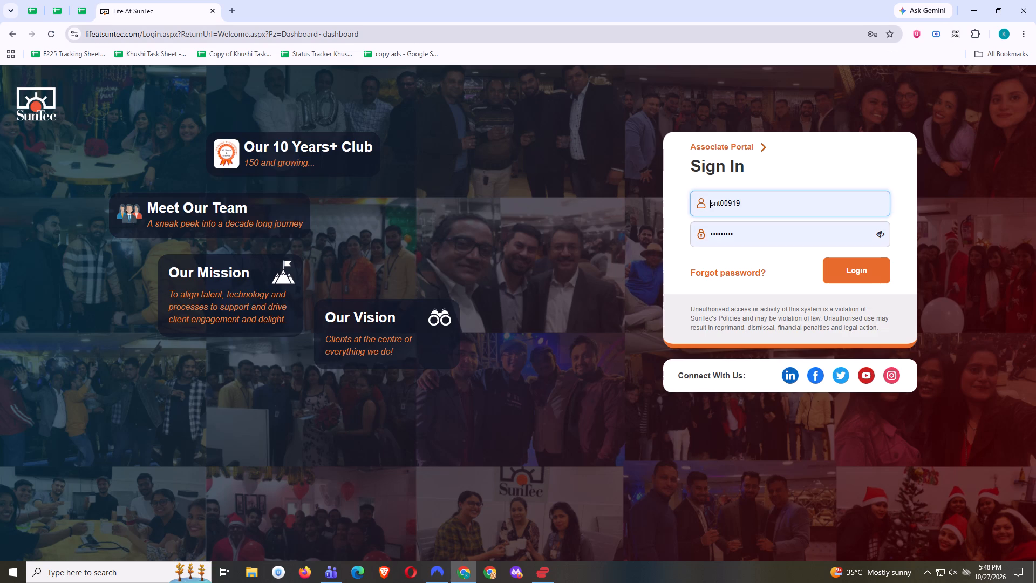
# Review the Group Status and Sheet Status counts in the copy ads spreadsheet, back to the first Sheet Status rows.
pyautogui.click(45, 0)
pyautogui.click(33, 2)
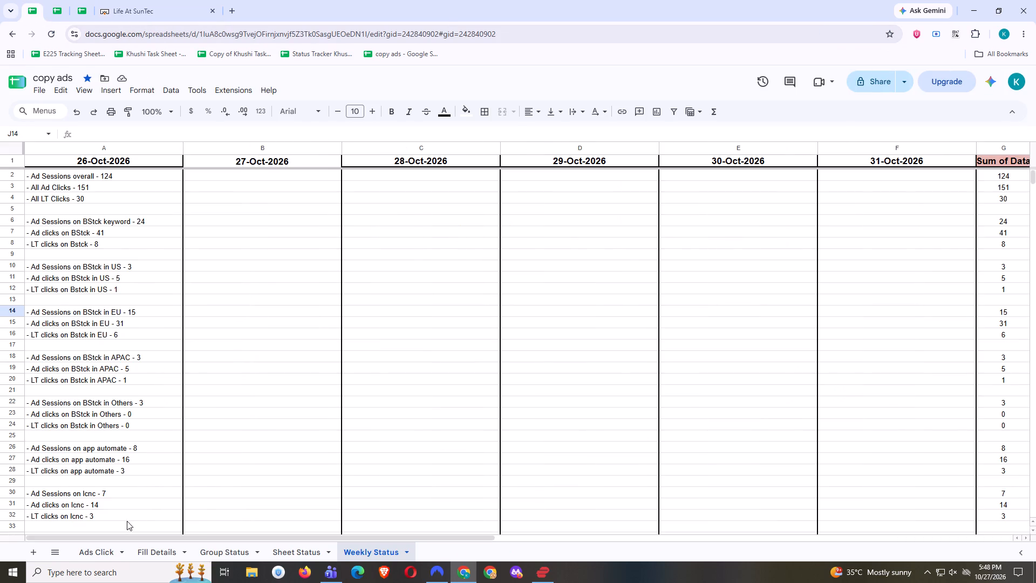
pyautogui.click(239, 547)
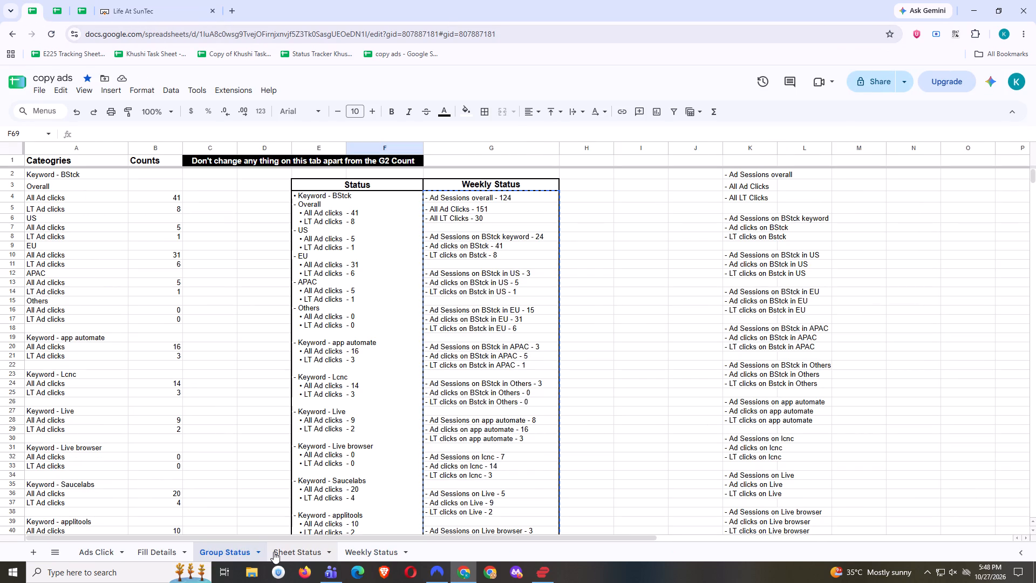
pyautogui.click(285, 554)
pyautogui.scroll(3, 294, 507)
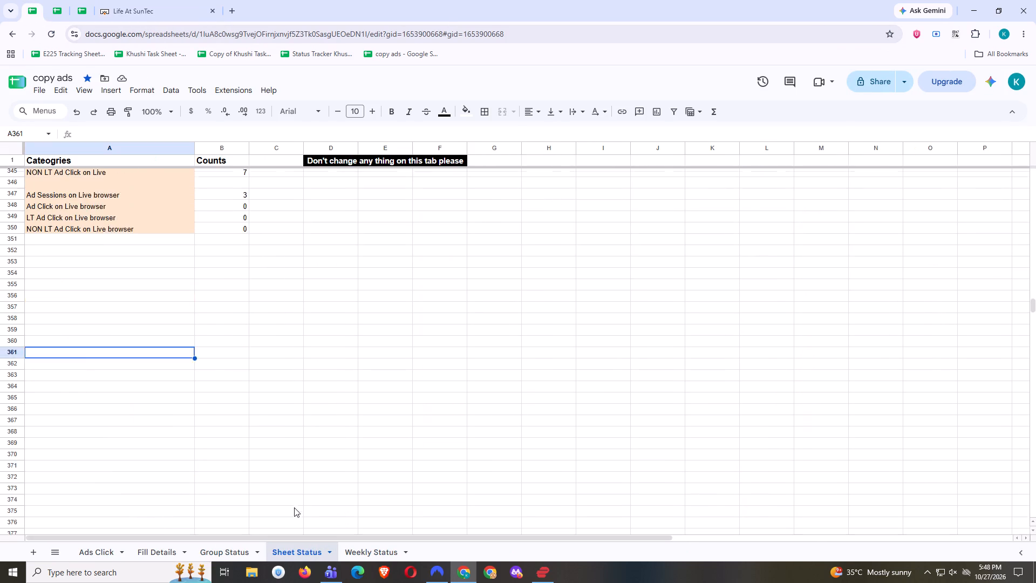
pyautogui.scroll(5, 294, 507)
pyautogui.moveTo(1035, 293); pyautogui.dragTo(1035, 272)
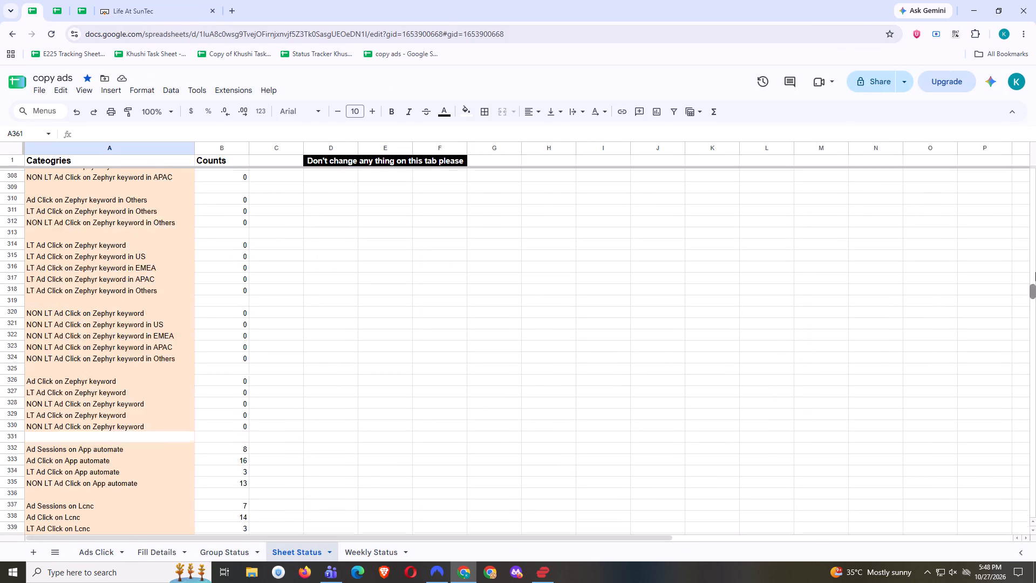
pyautogui.moveTo(1035, 272); pyautogui.dragTo(1035, 172)
pyautogui.scroll(5, 664, 337)
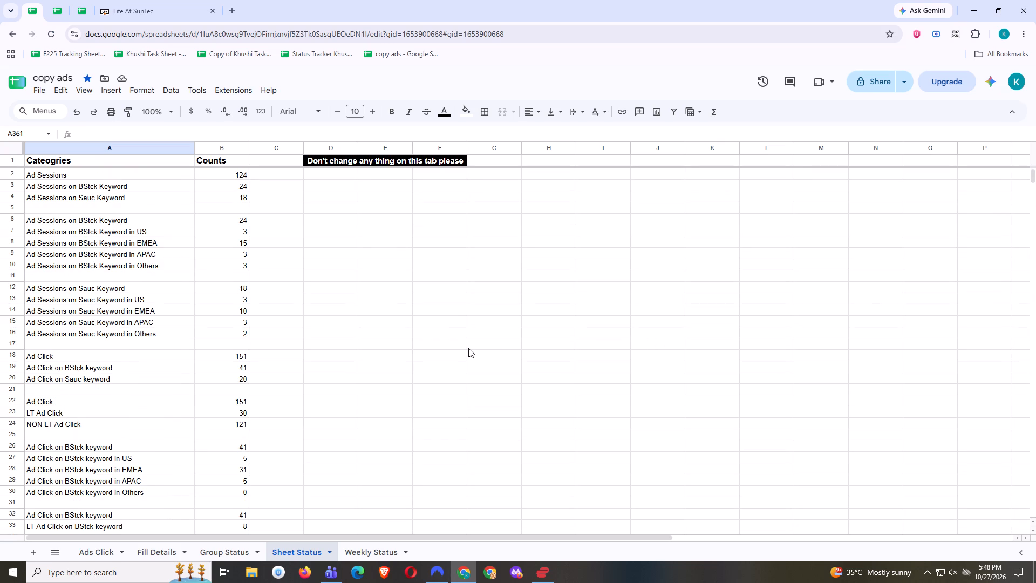
# Apply an outer border in a chosen line style to the 27-Oct-2026 header cell of the Weekly Status sheet.
pyautogui.scroll(3, 311, 463)
pyautogui.click(362, 545)
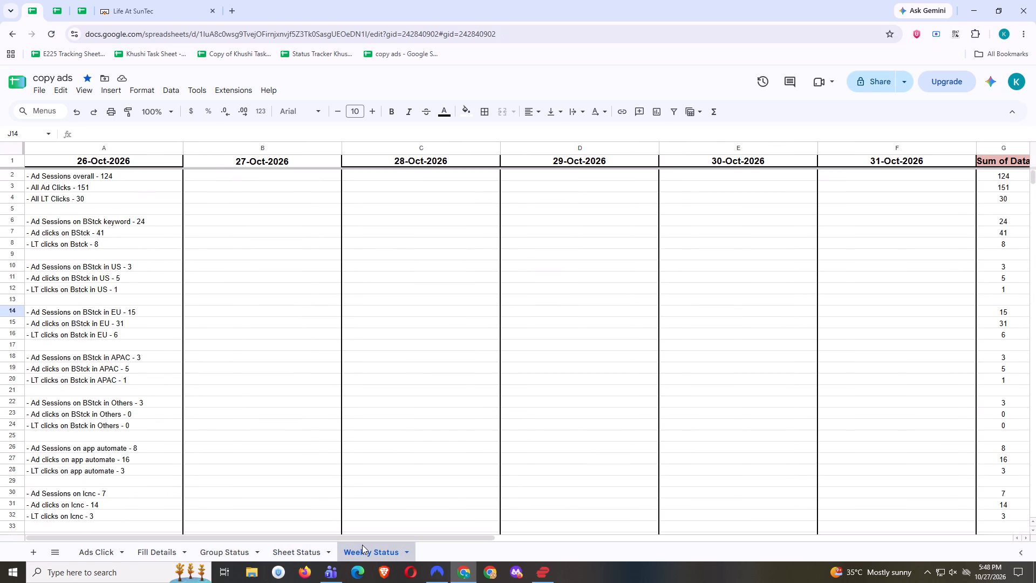
pyautogui.click(238, 159)
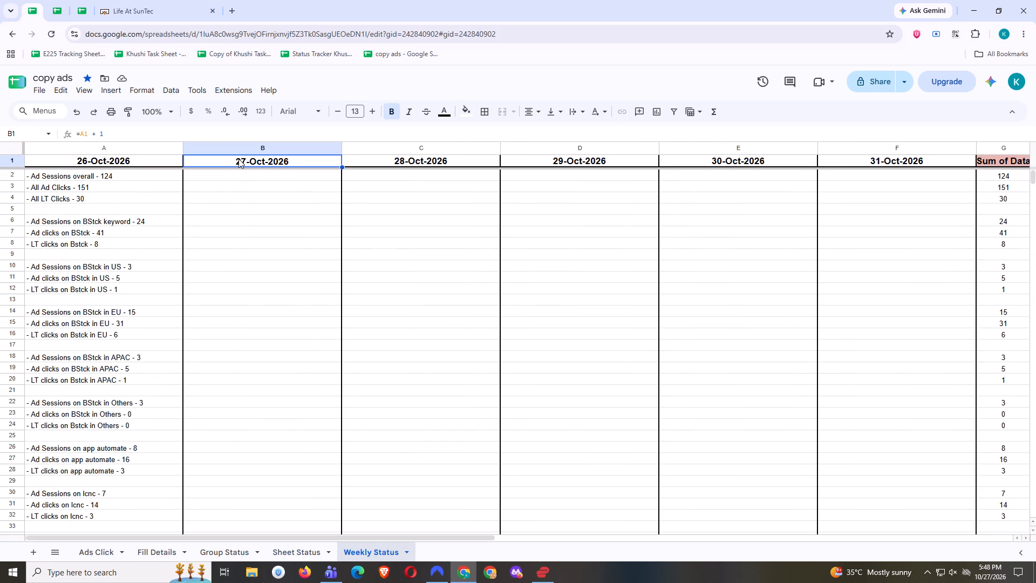
pyautogui.click(486, 113)
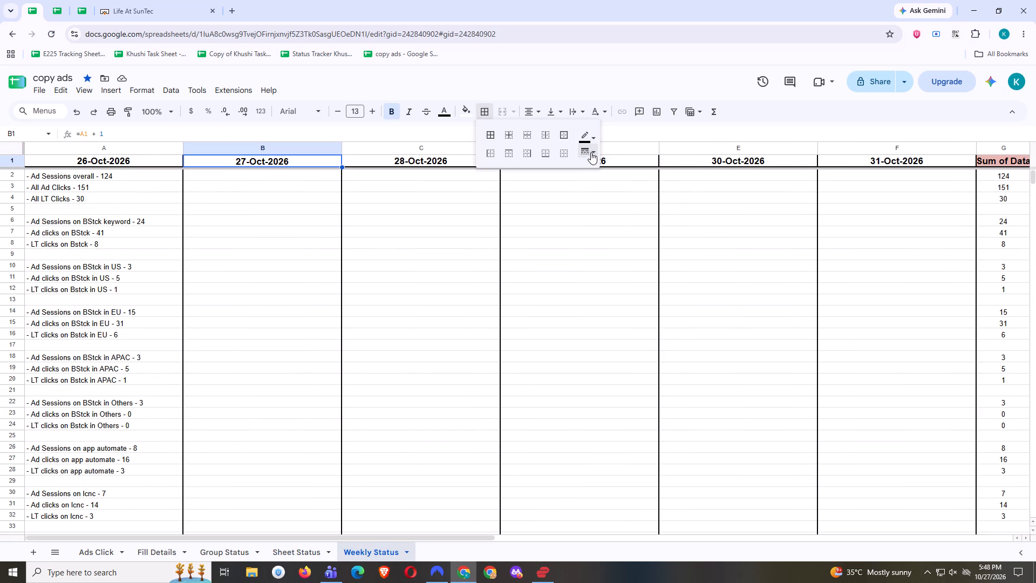
pyautogui.click(591, 152)
pyautogui.click(609, 184)
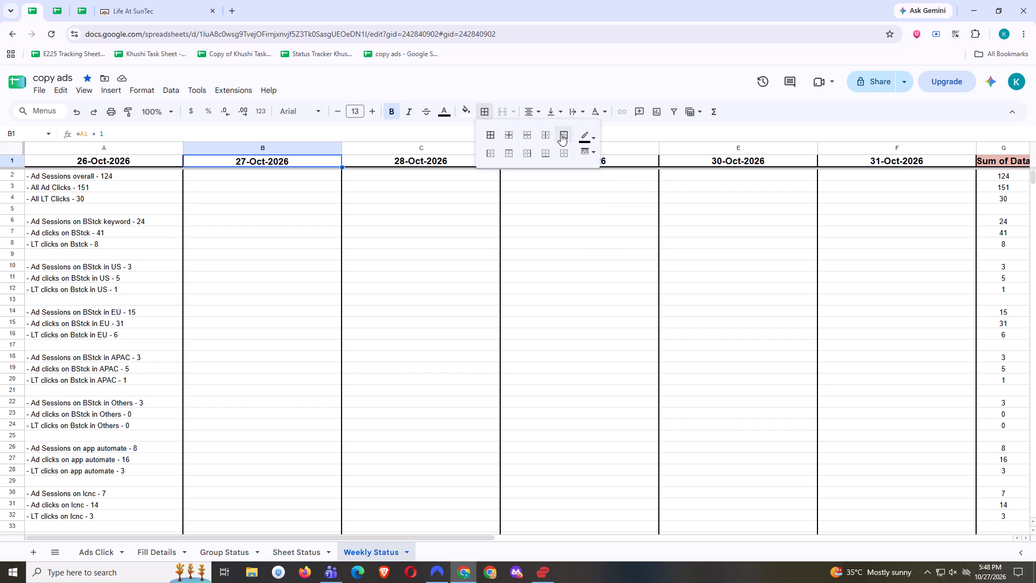
pyautogui.click(561, 134)
pyautogui.click(438, 311)
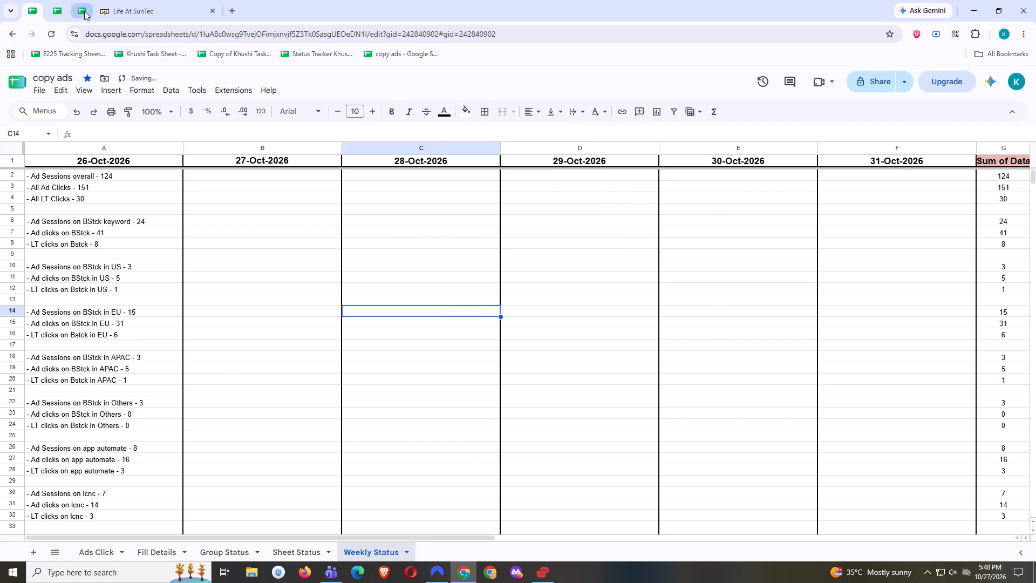
# Switch to the Life At SunTec portal and sign in to reach its dashboard.
pyautogui.click(84, 11)
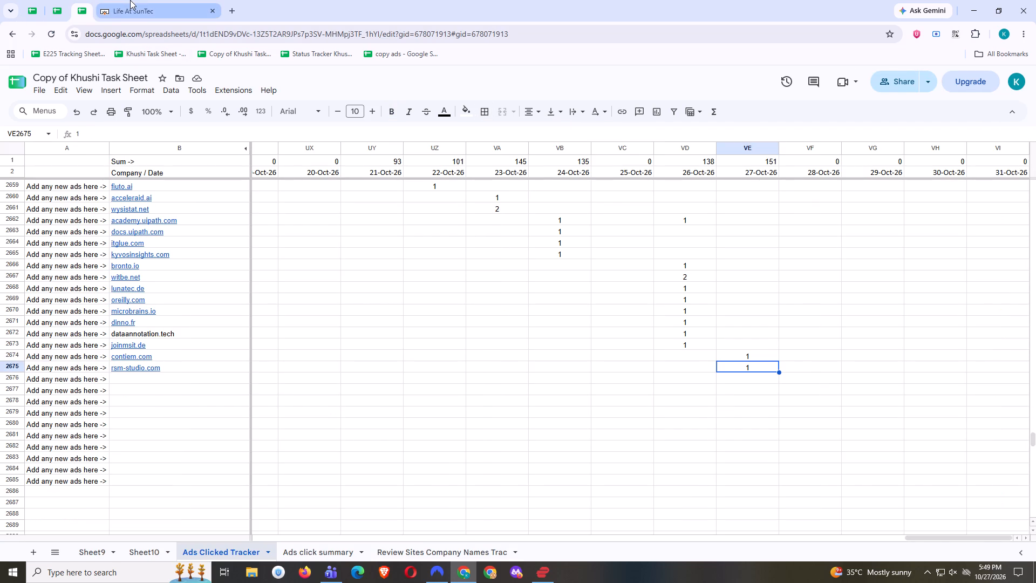
pyautogui.click(130, 0)
pyautogui.click(856, 267)
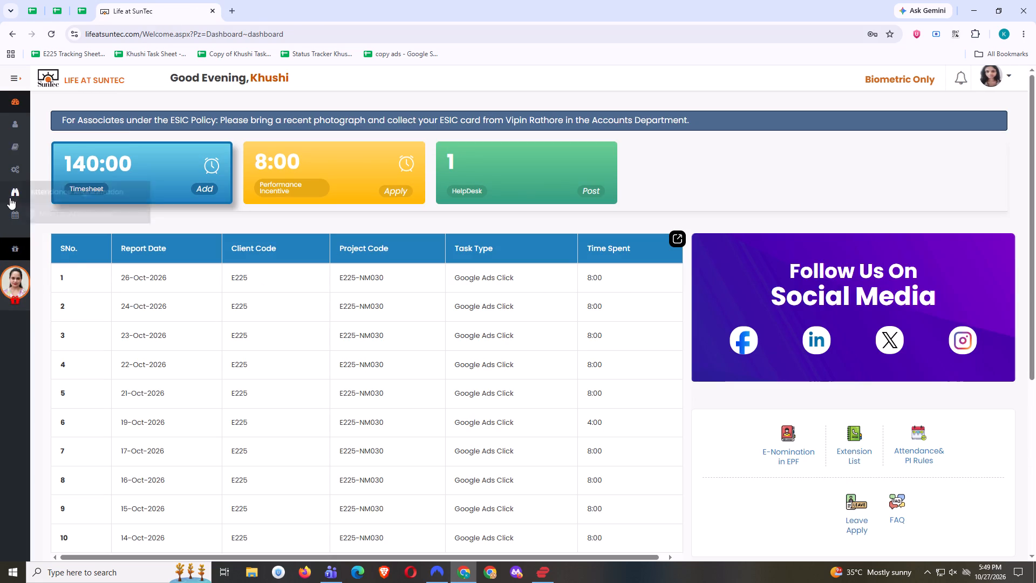
# View the portal's Monthly Attendance Report for Oct-2026.
pyautogui.click(75, 212)
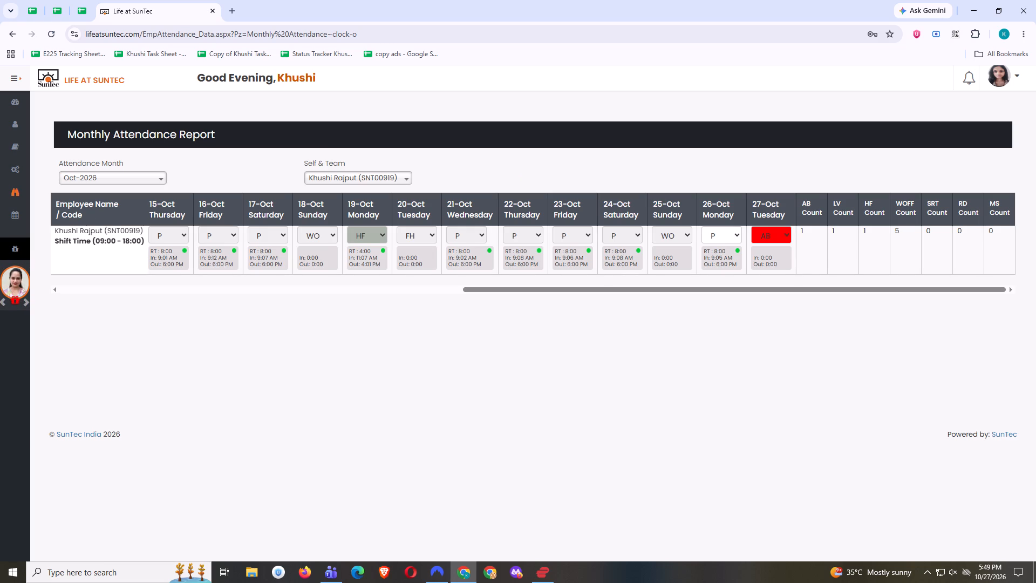
# Return to the portal dashboard and open the form for adding a timesheet.
pyautogui.click(16, 100)
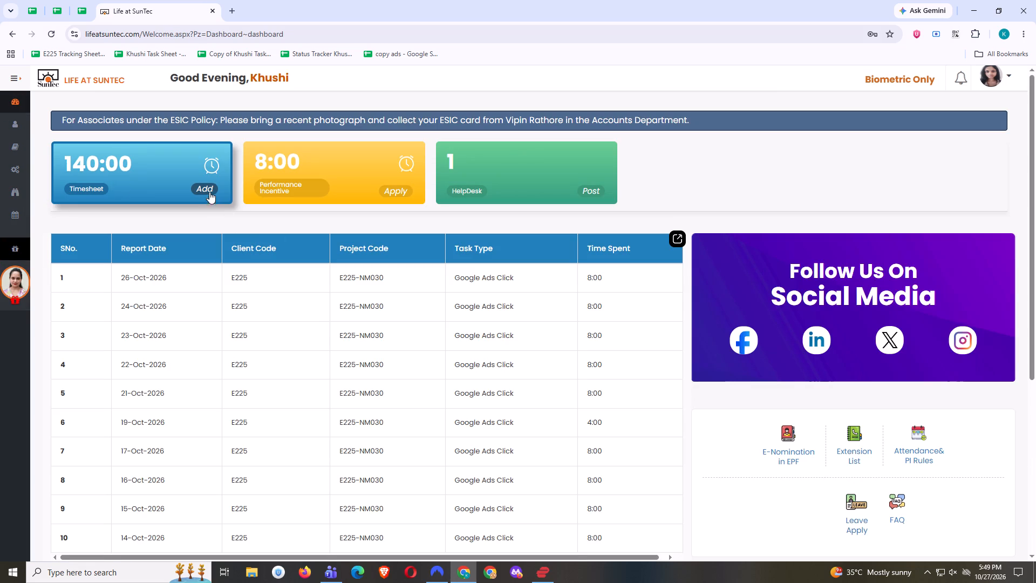
pyautogui.click(209, 189)
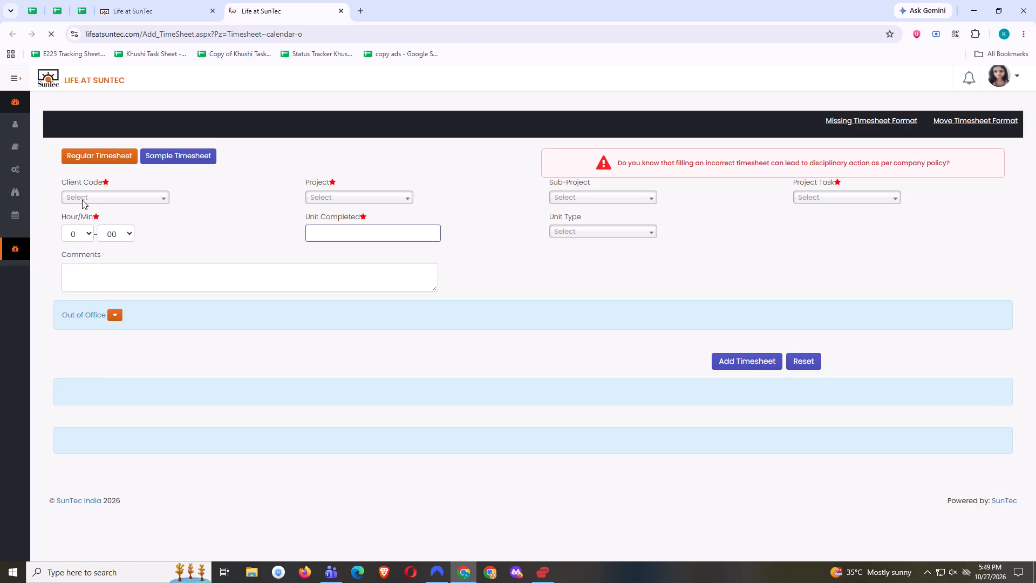
pyautogui.click(993, 570)
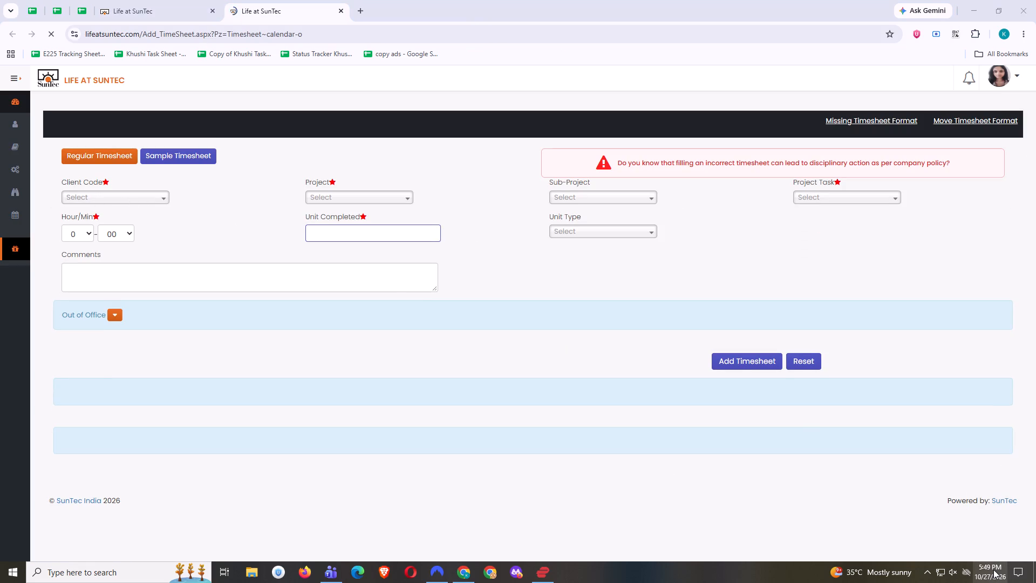
pyautogui.click(993, 570)
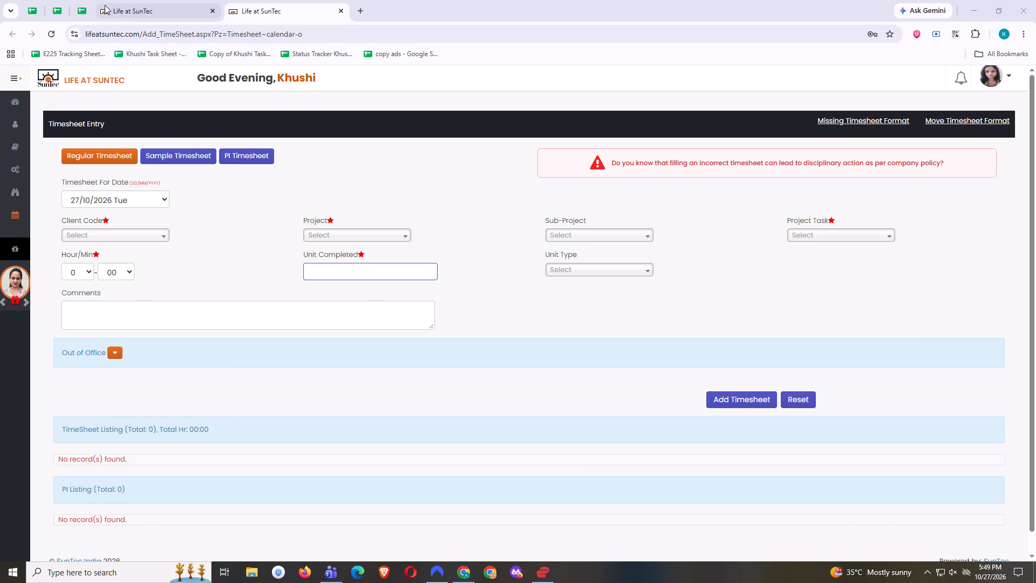
# Compare the Automatic and Manual counts in the copy ads Fill Details sheet, down to the Live Browser rows.
pyautogui.click(121, 6)
pyautogui.click(83, 6)
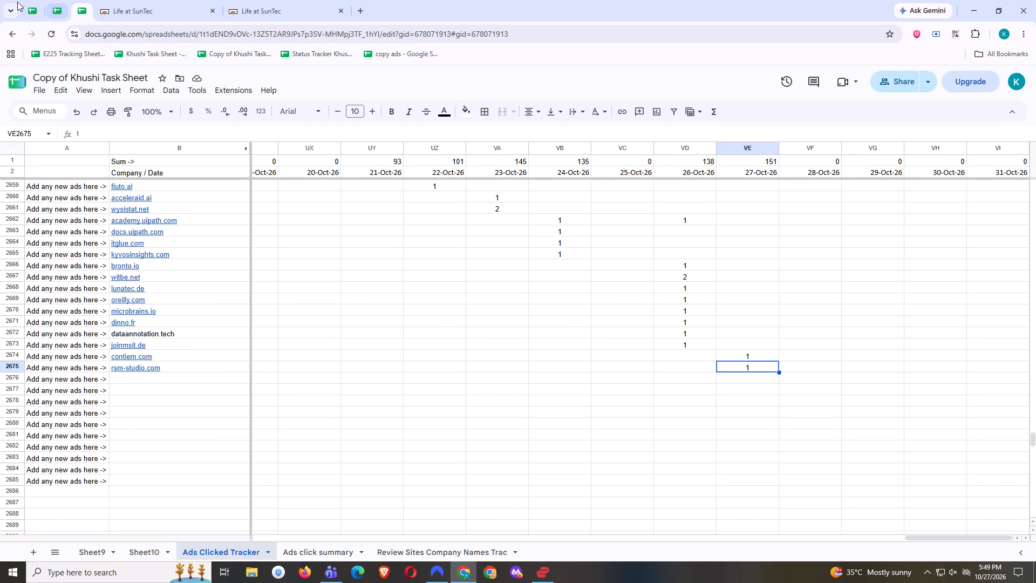
pyautogui.click(17, 2)
pyautogui.click(27, 2)
pyautogui.scroll(3, 245, 388)
pyautogui.click(168, 545)
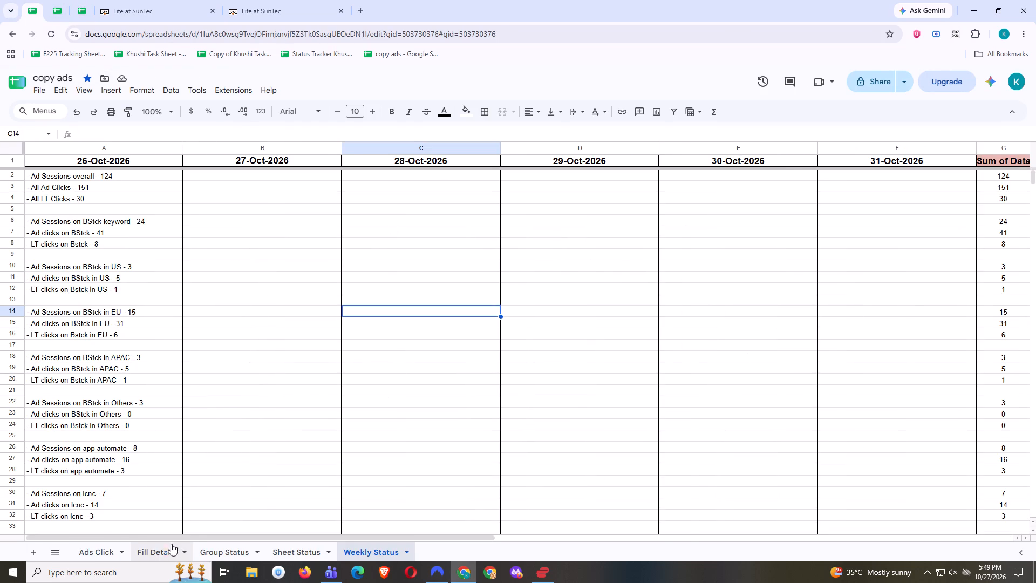
pyautogui.scroll(4, 251, 510)
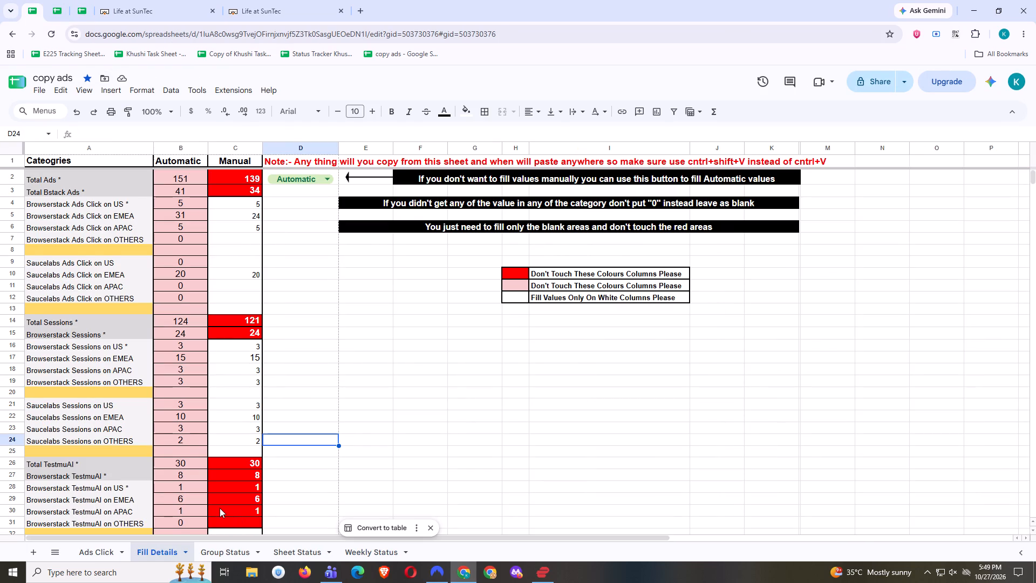
pyautogui.scroll(-19, 220, 508)
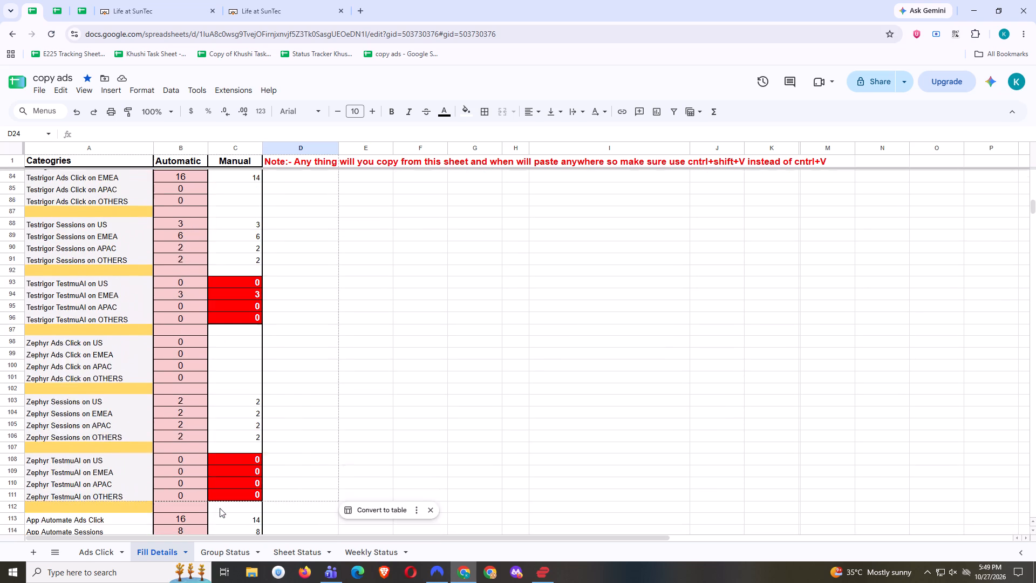
pyautogui.scroll(-4, 220, 508)
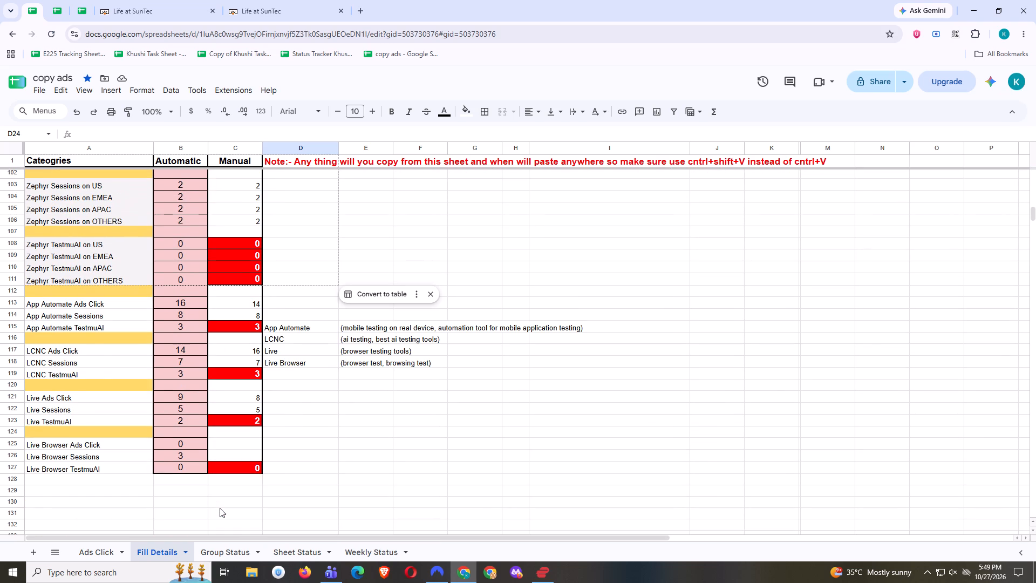
pyautogui.scroll(2, 220, 508)
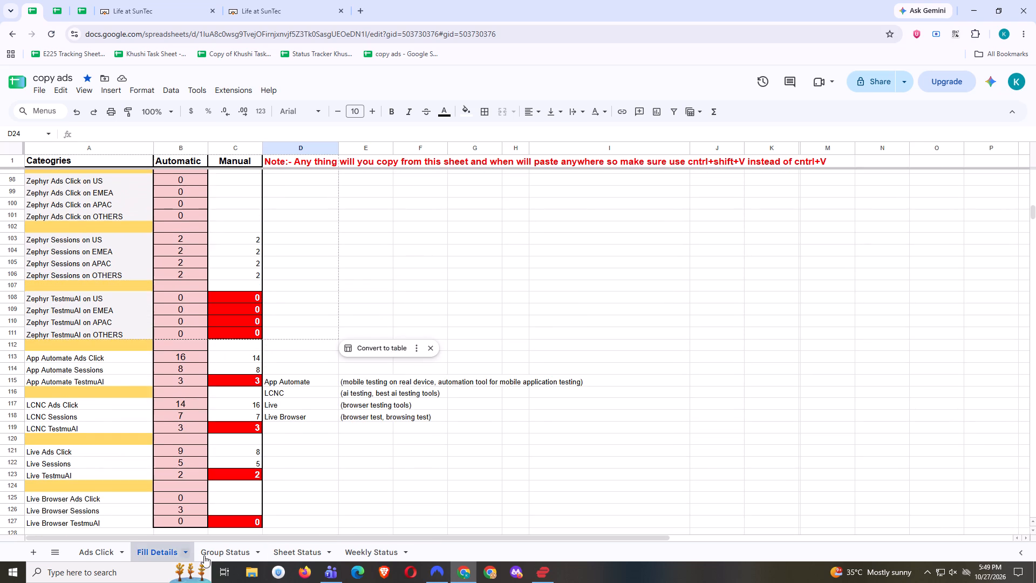
# Review the Status and Weekly Status lists in the Group Status sheet, down to the G2 Comparisons entry.
pyautogui.click(230, 556)
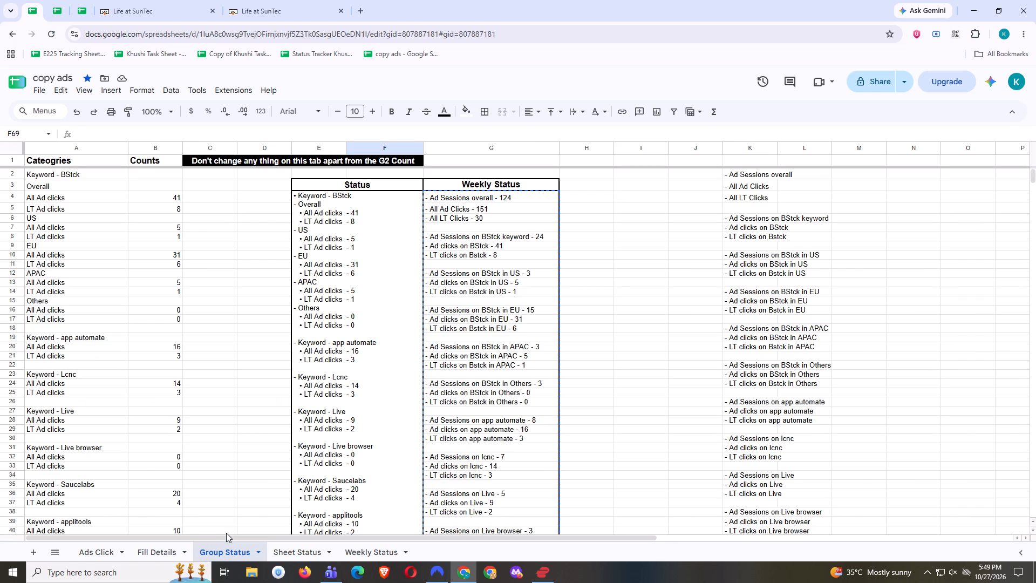
pyautogui.scroll(-8, 226, 533)
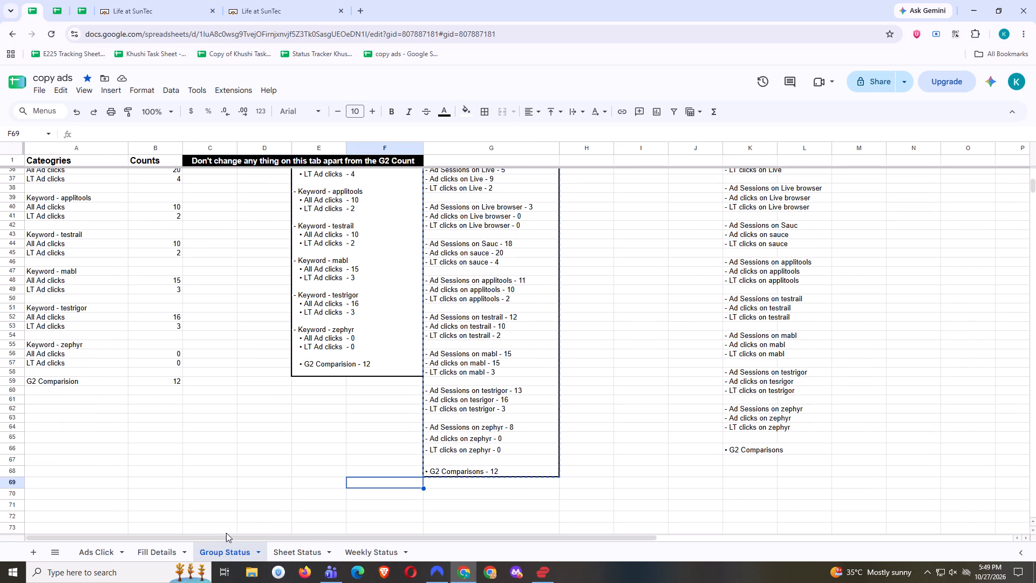
pyautogui.scroll(8, 226, 533)
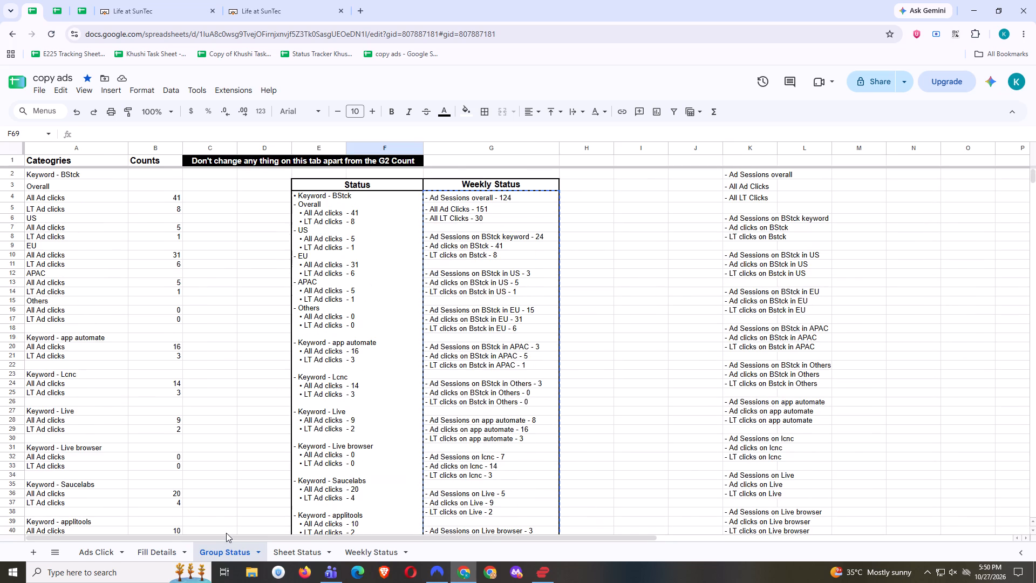
# Examine the session and ad click counts in the Sheet Status sheet, past the Applitool keyword rows.
pyautogui.click(310, 547)
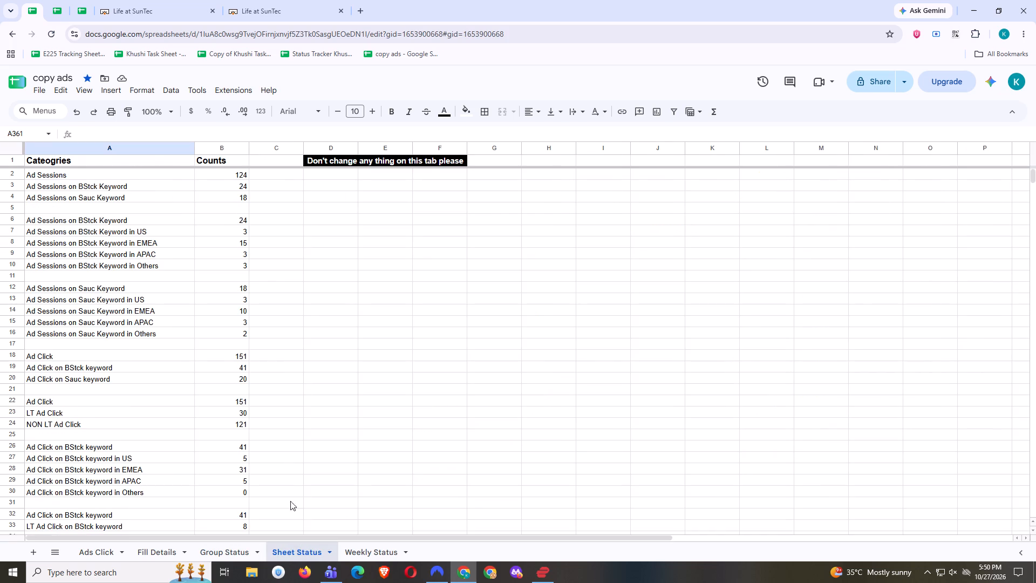
pyautogui.scroll(-16, 284, 482)
pyautogui.scroll(-5, 271, 474)
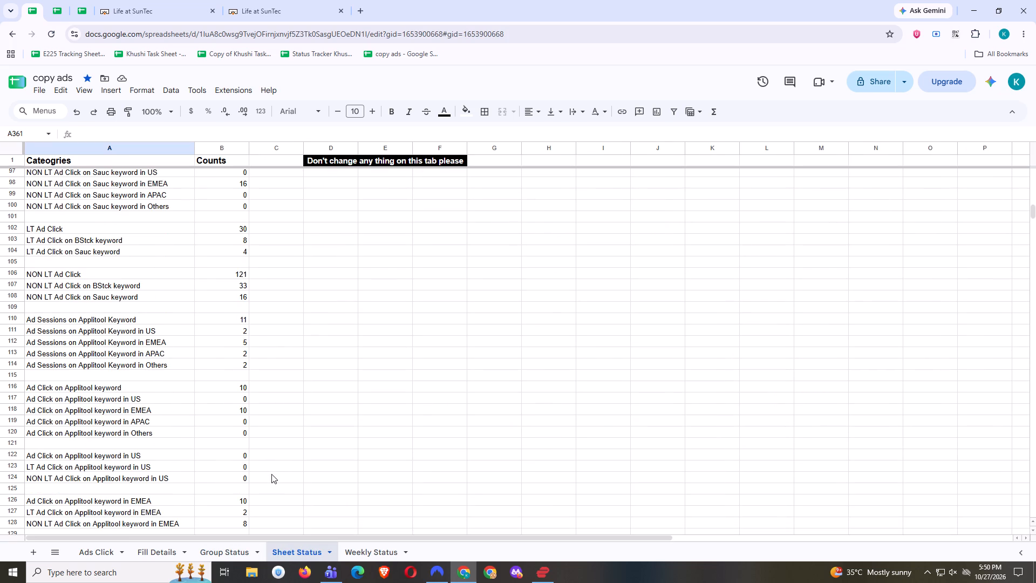
pyautogui.scroll(-12, 271, 474)
pyautogui.scroll(8, 271, 474)
# Examine the Weekly Status sheet's daily columns, Sum of Data and Full Status, down to the G2 Comparisons row.
pyautogui.click(370, 547)
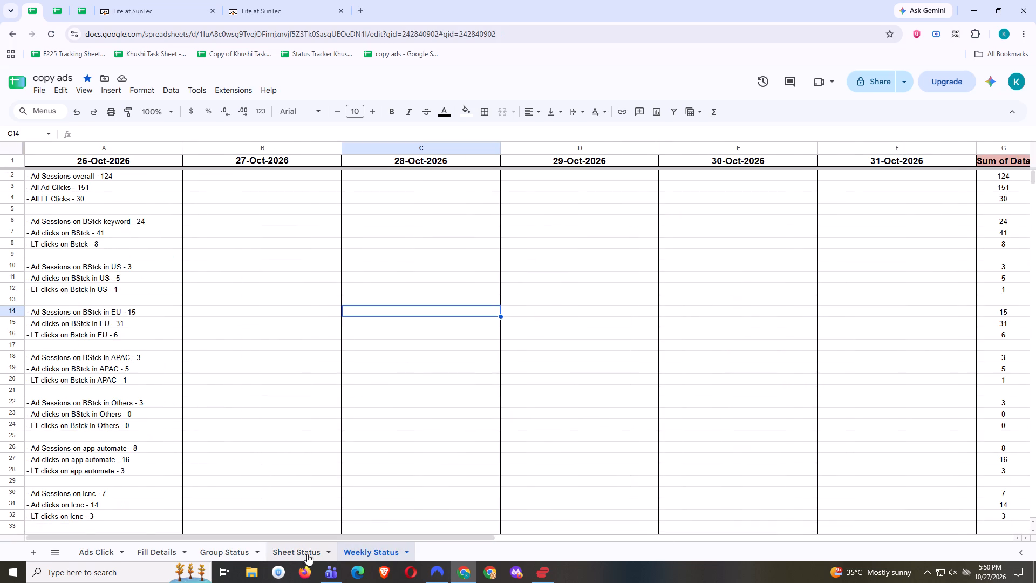
pyautogui.click(307, 554)
pyautogui.click(363, 548)
pyautogui.scroll(5, 352, 534)
pyautogui.moveTo(412, 540); pyautogui.dragTo(420, 538)
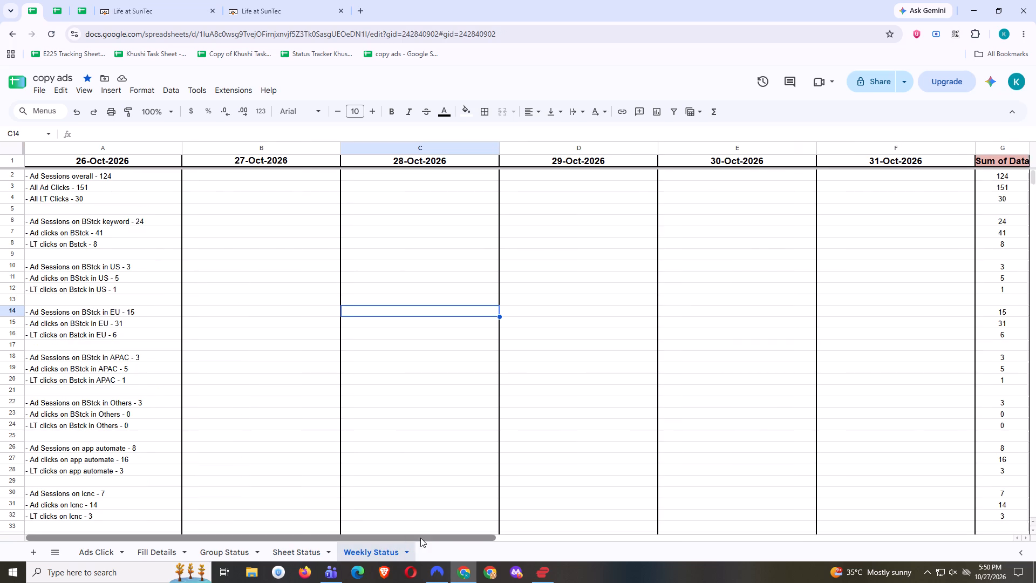
pyautogui.moveTo(420, 538); pyautogui.dragTo(671, 534)
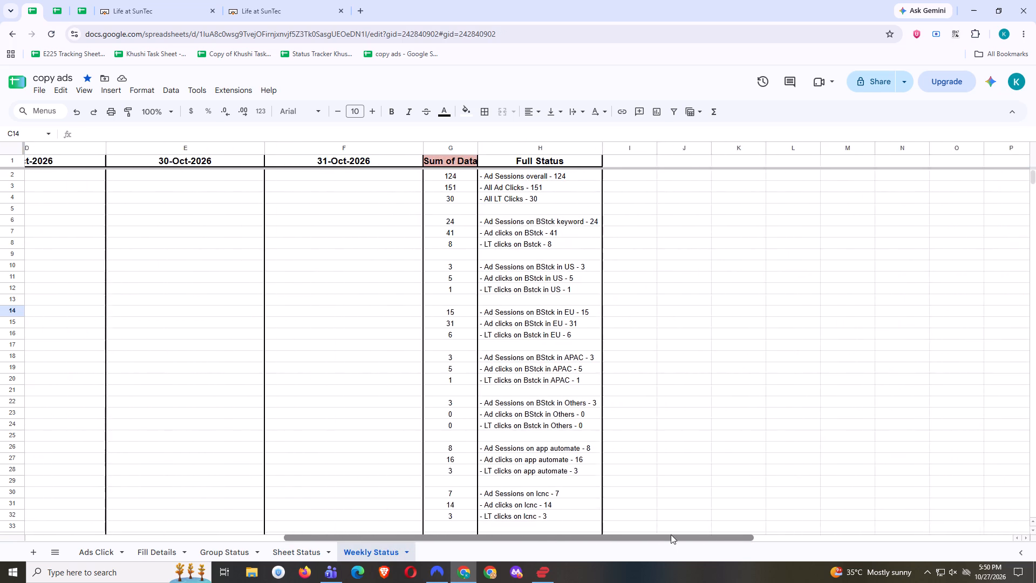
pyautogui.moveTo(671, 534); pyautogui.dragTo(651, 535)
pyautogui.scroll(-10, 664, 468)
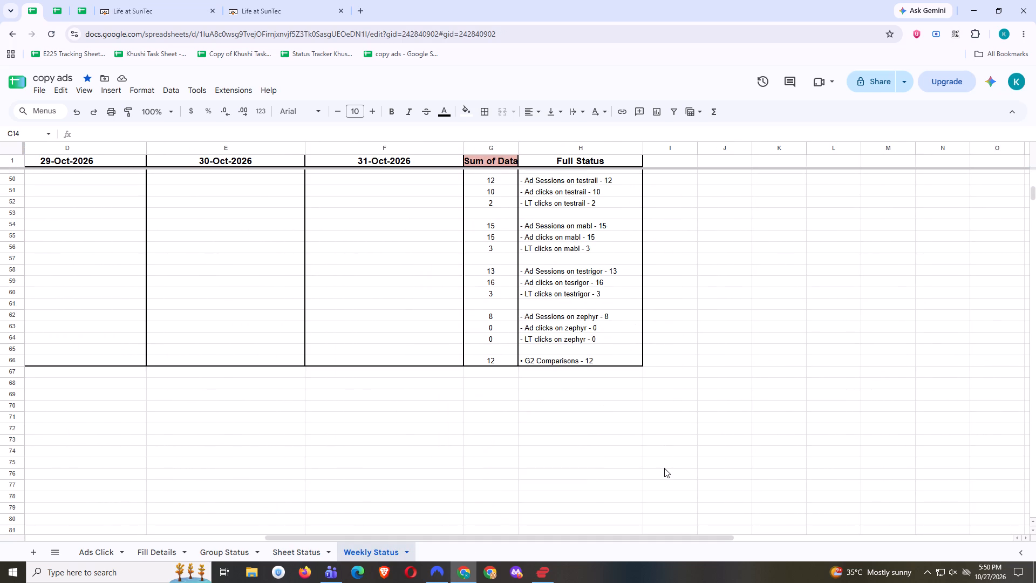
pyautogui.scroll(16, 664, 468)
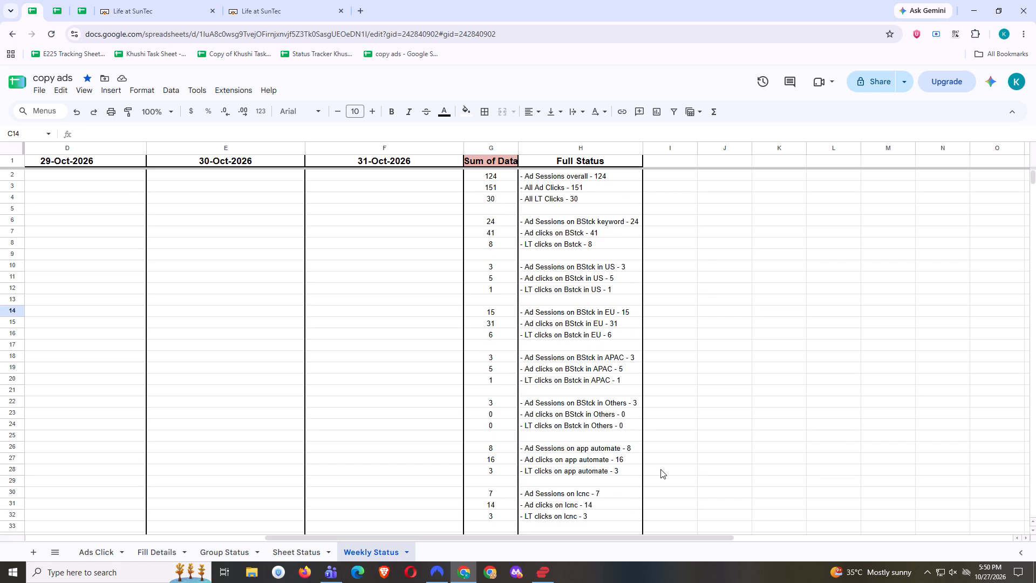
pyautogui.scroll(3, 623, 503)
pyautogui.moveTo(506, 538); pyautogui.dragTo(58, 531)
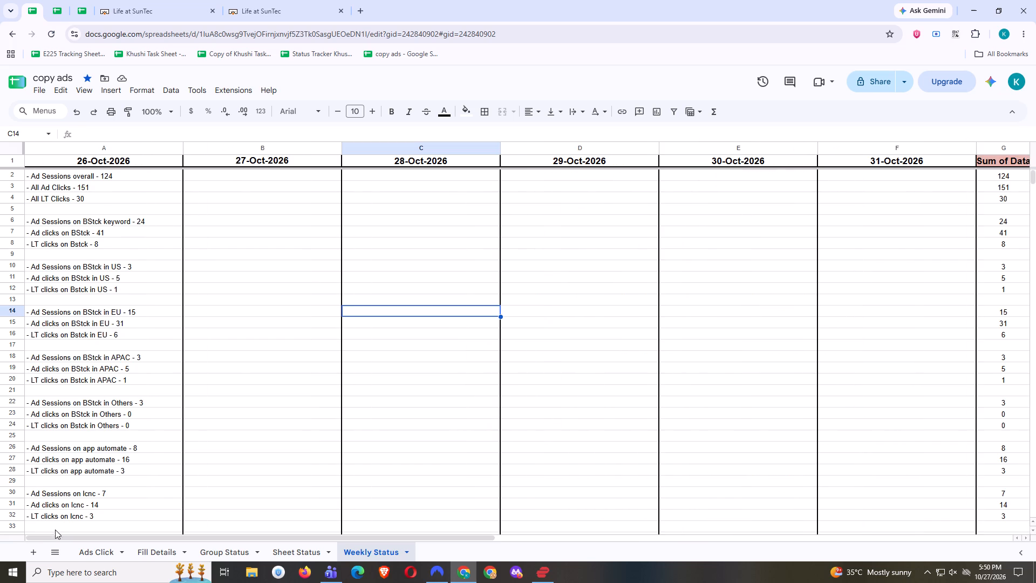
# In the 27/10/2026 timesheet entry, choose client code E225, project E225-NM030 and project task Google Ads Click.
pyautogui.click(247, 7)
pyautogui.click(156, 236)
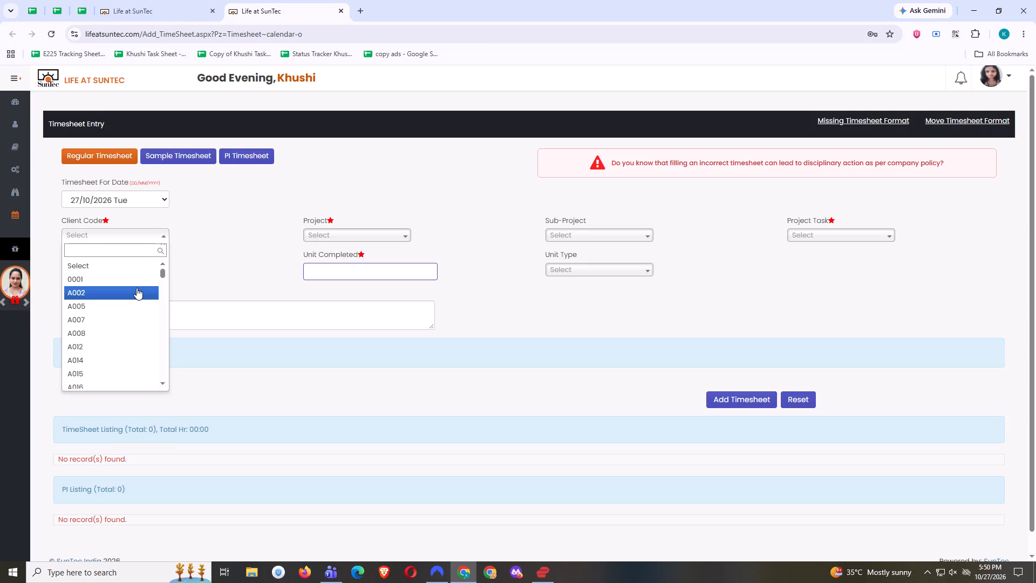
pyautogui.press('e')
pyautogui.press('2')
pyautogui.press('2')
pyautogui.click(101, 297)
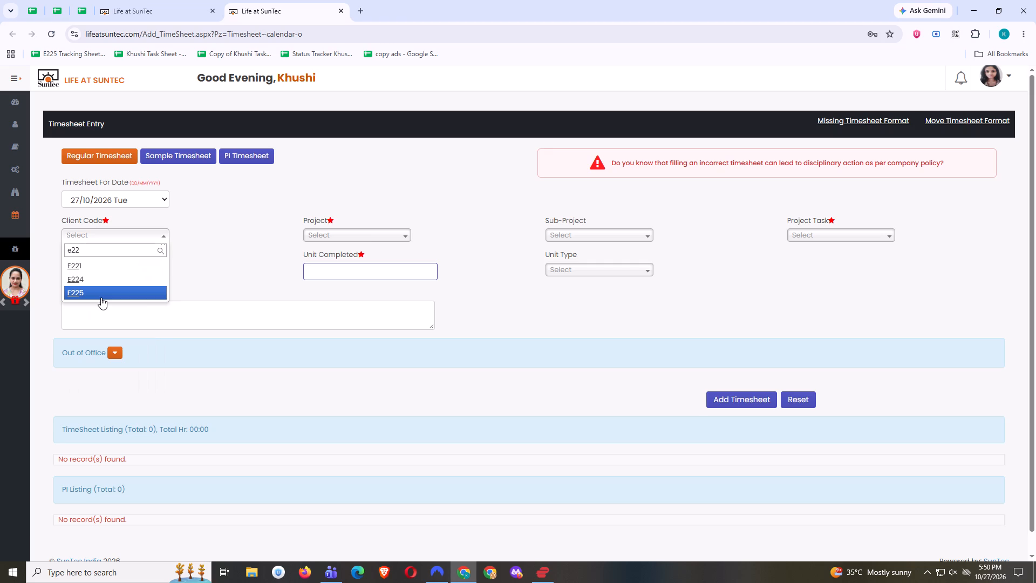
pyautogui.click(364, 237)
pyautogui.click(362, 275)
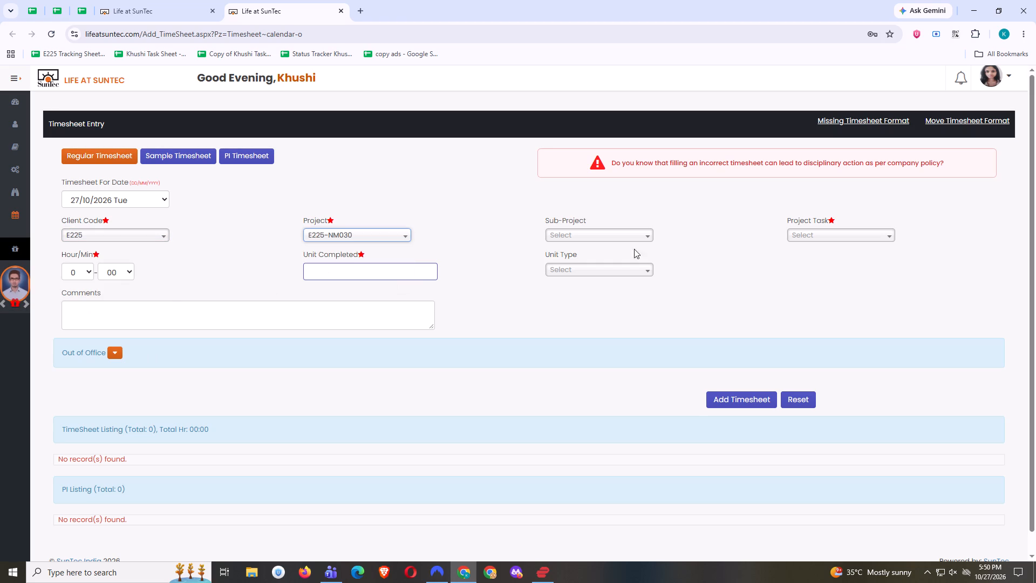
pyautogui.click(804, 231)
pyautogui.write('go')
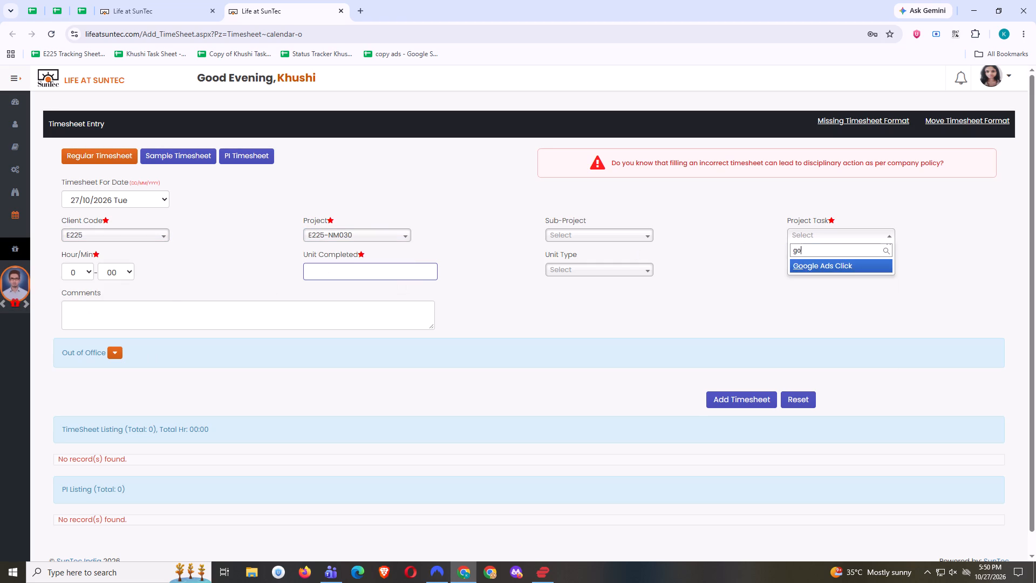
pyautogui.press('o')
pyautogui.click(806, 267)
# Complete the 27/10/2026 timesheet entry with 8 hours, 163 units completed and the comment lines "Ads Click : 151" and "G2 : 12".
pyautogui.click(85, 280)
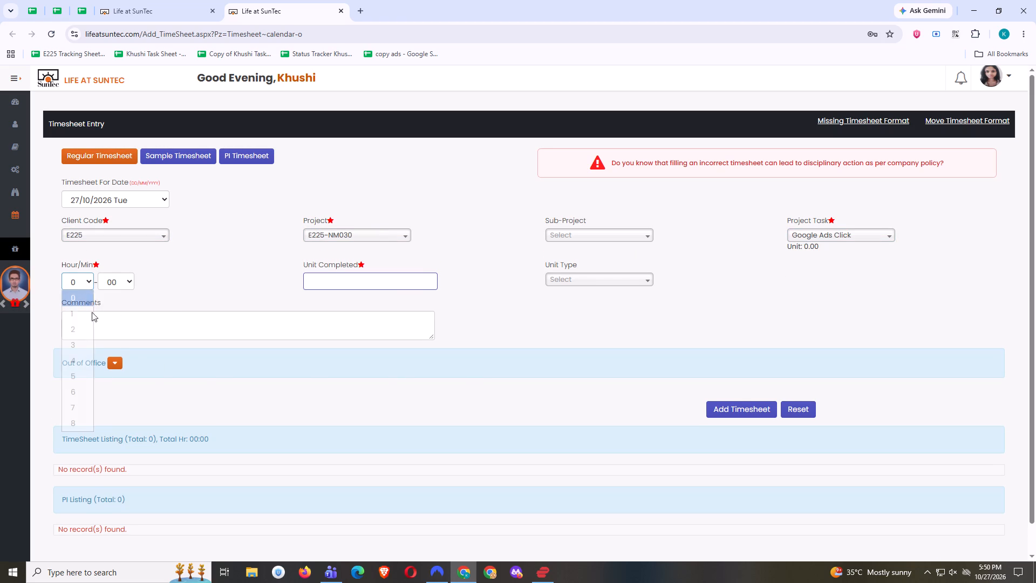
pyautogui.click(84, 425)
pyautogui.click(214, 318)
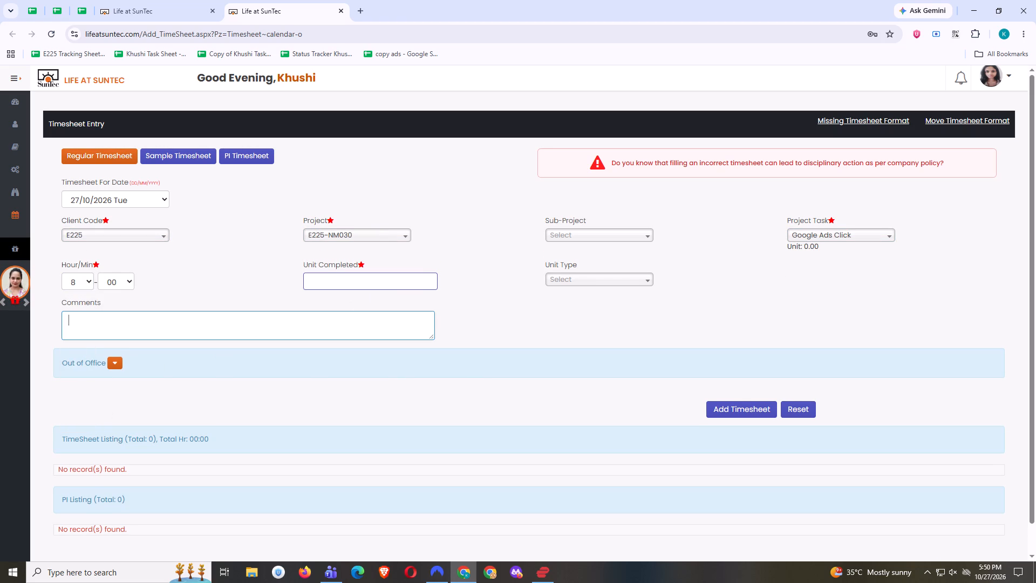
pyautogui.hotkey('shift', 'a')
pyautogui.write('ds Click')
pyautogui.press('space')
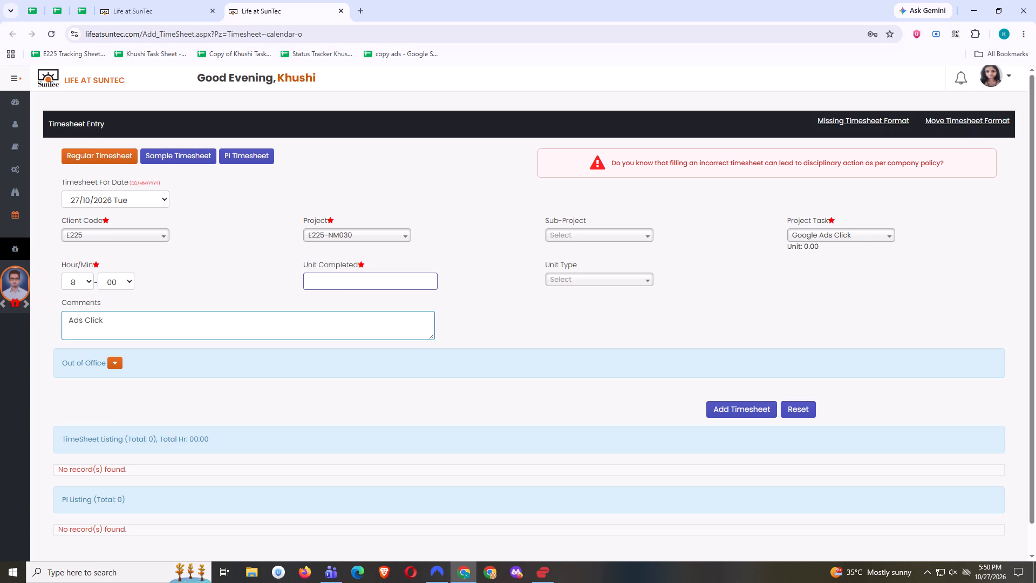
pyautogui.write(': 151')
pyautogui.press('Return')
pyautogui.write('G2')
pyautogui.press('space')
pyautogui.write(': 12')
pyautogui.click(392, 284)
pyautogui.press('1')
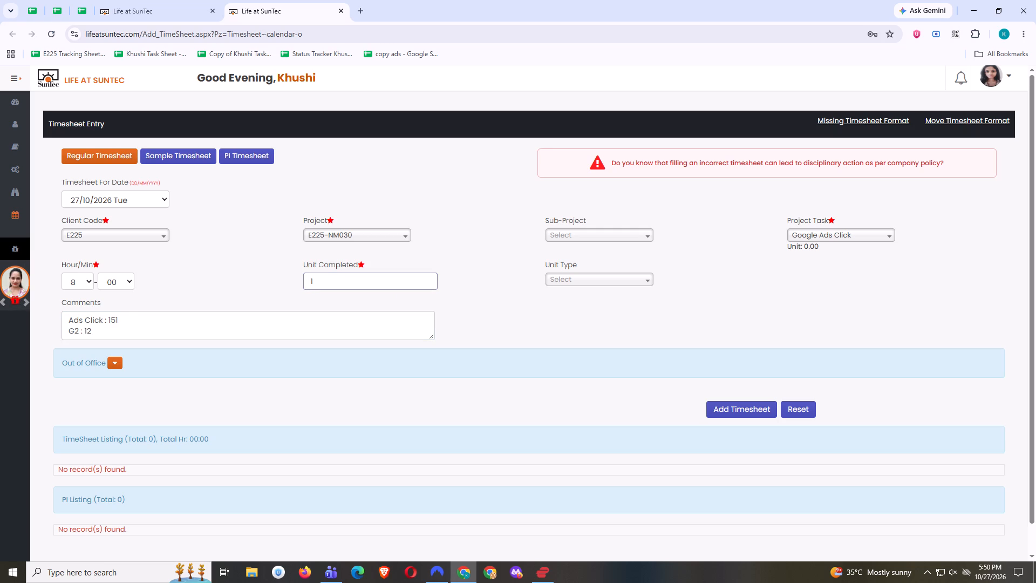
pyautogui.press('6')
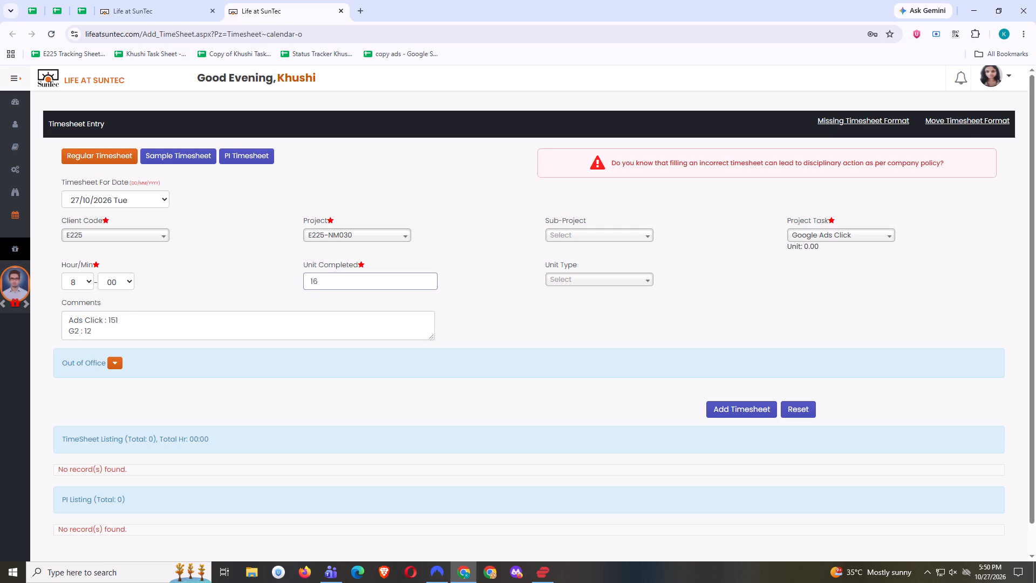
pyautogui.press('3')
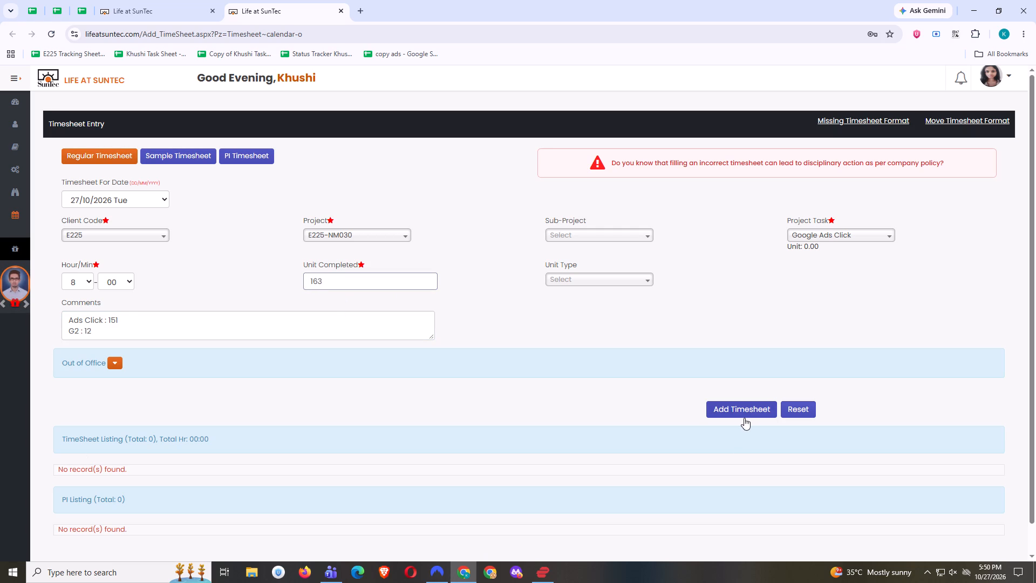
# Add the Google Ads Click entry to the 27-Oct-2026 timesheet listing and final-save the timesheet.
pyautogui.click(744, 413)
pyautogui.scroll(-3, 282, 450)
pyautogui.click(138, 436)
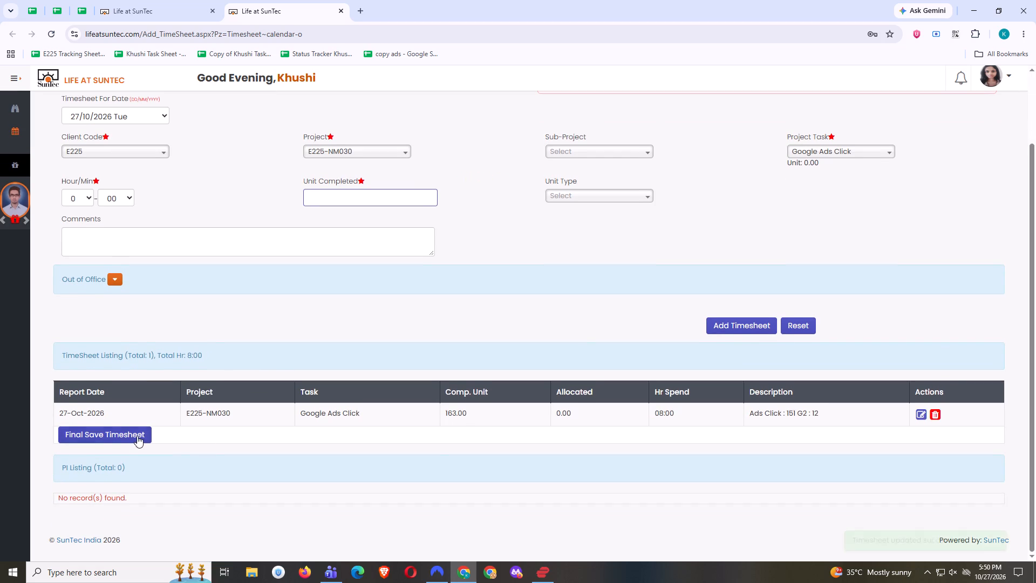
pyautogui.scroll(-4, 548, 463)
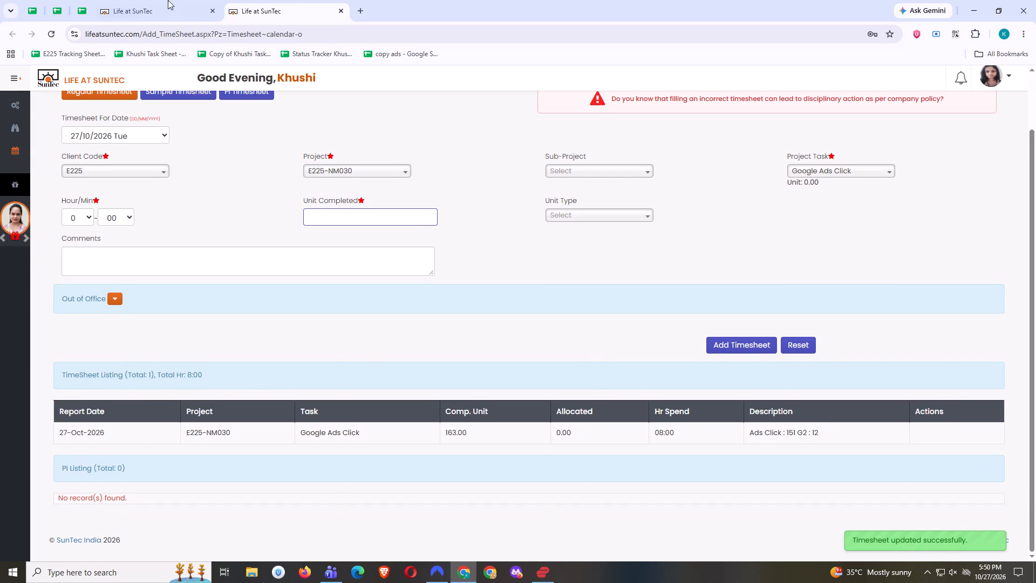
# Check the refreshed Life At SunTec dashboard's timesheet list for the 27-Oct-2026 entry, closing both portal pages.
pyautogui.click(155, 0)
pyautogui.click(48, 34)
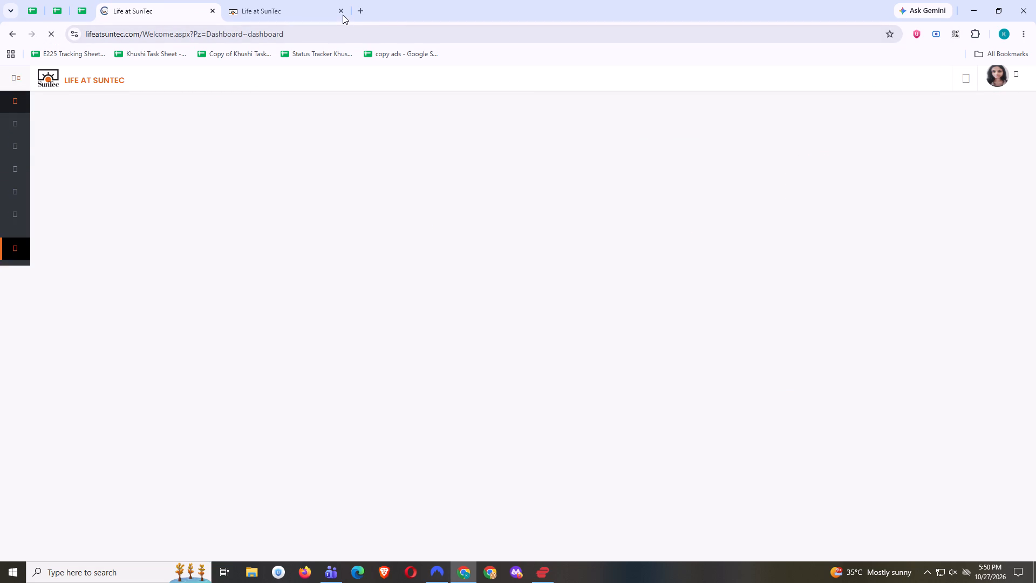
pyautogui.click(340, 12)
pyautogui.scroll(-2, 558, 416)
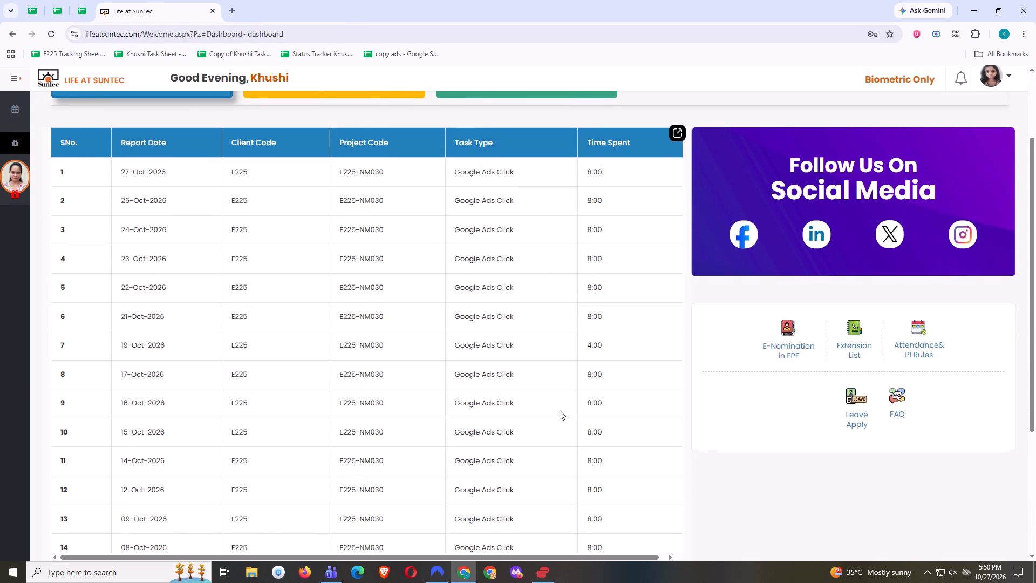
pyautogui.scroll(-5, 567, 406)
pyautogui.scroll(8, 572, 405)
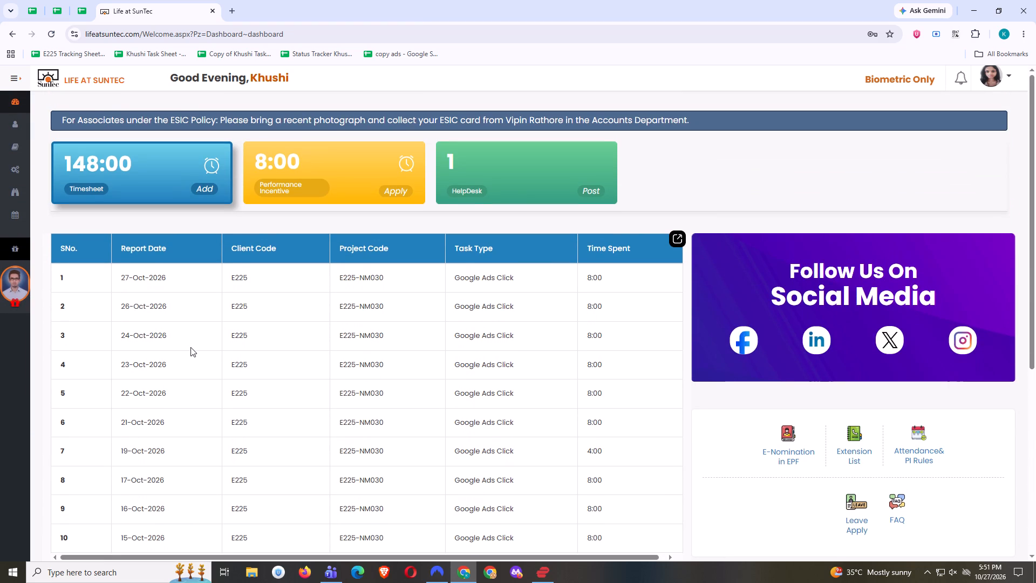
pyautogui.click(217, 11)
pyautogui.click(213, 11)
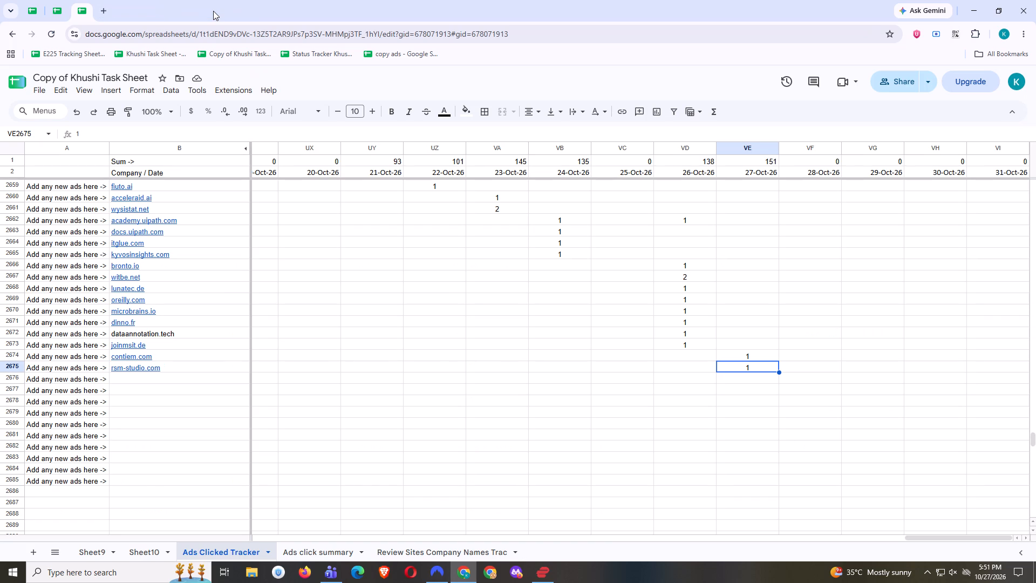
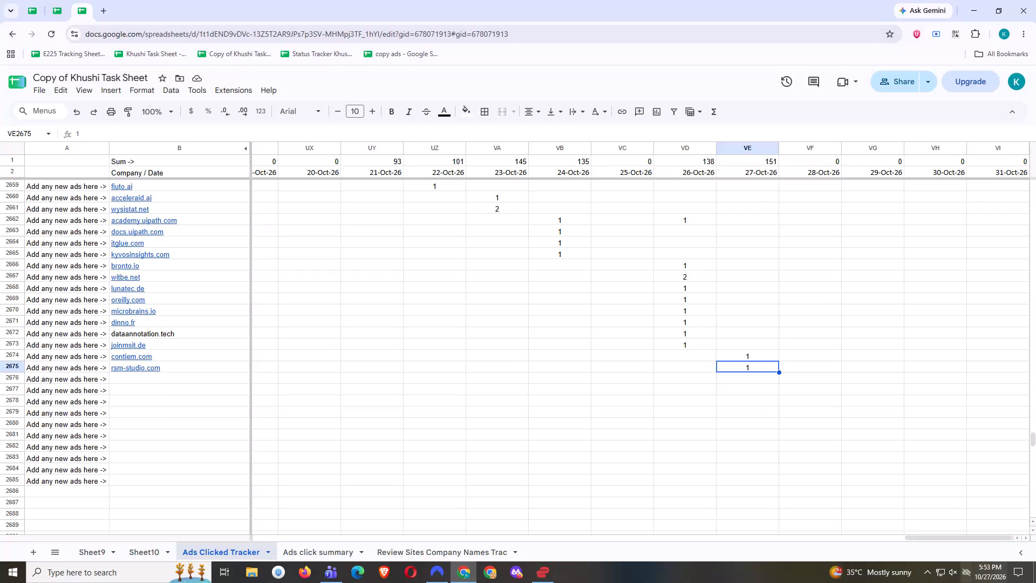
# Check the system date and time, and look back through the 27-Oct-26 entries in the Copy of Khushi Task Sheet's Ads Clicked Tracker.
pyautogui.click(998, 572)
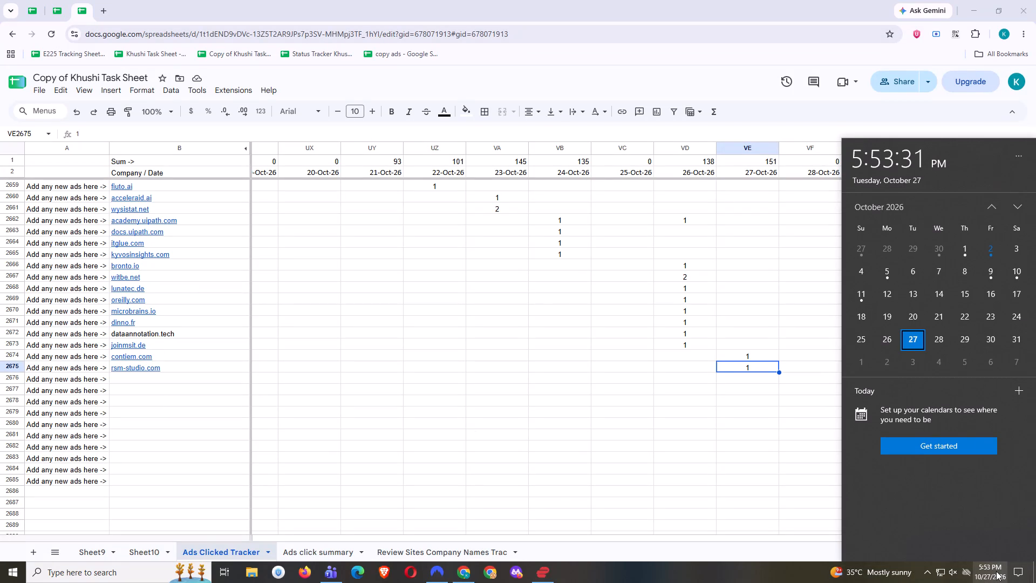
pyautogui.scroll(8, 364, 382)
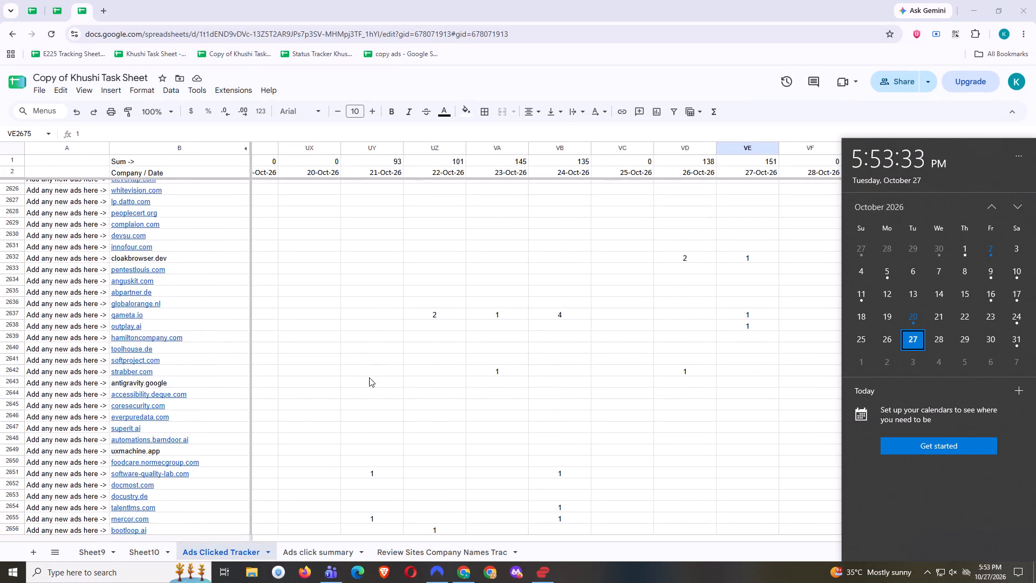
pyautogui.scroll(19, 371, 333)
pyautogui.scroll(20, 373, 336)
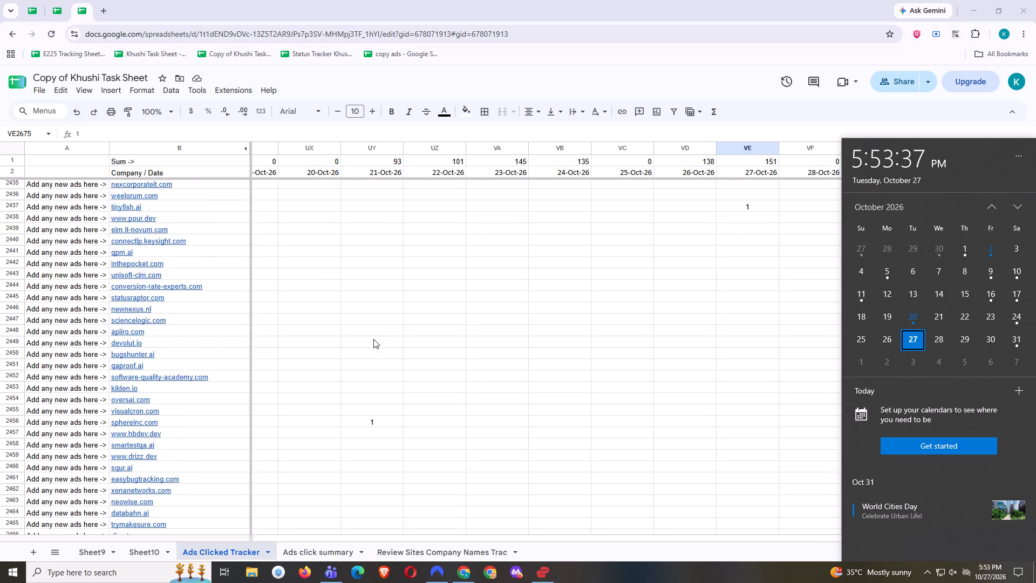
pyautogui.scroll(4, 373, 338)
# Review the 27-Oct-26 column for the first companies in the original Khushi Task Sheet's Ads Clicked Tracker.
pyautogui.click(36, 0)
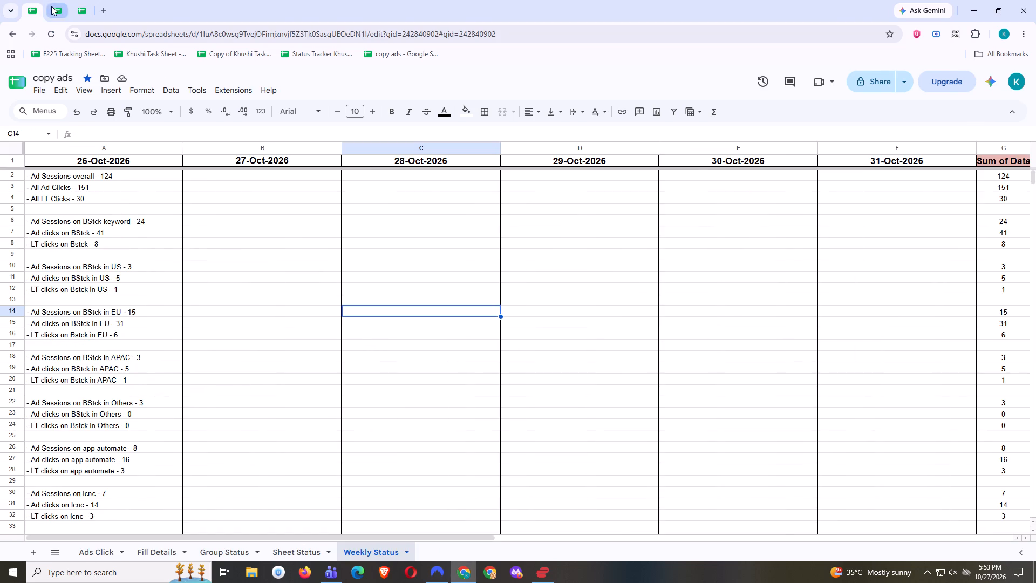
pyautogui.click(52, 6)
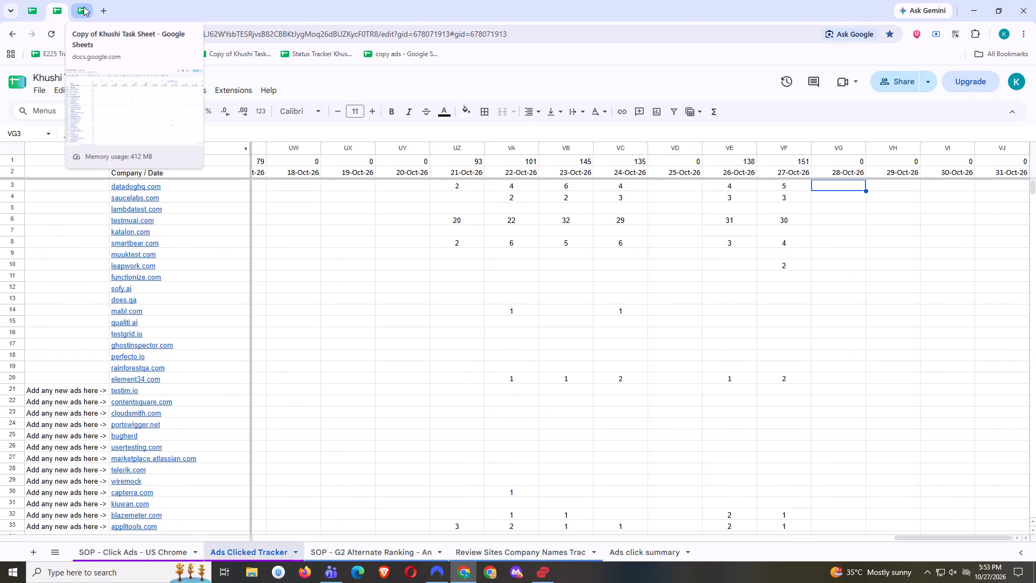
pyautogui.scroll(4, 957, 450)
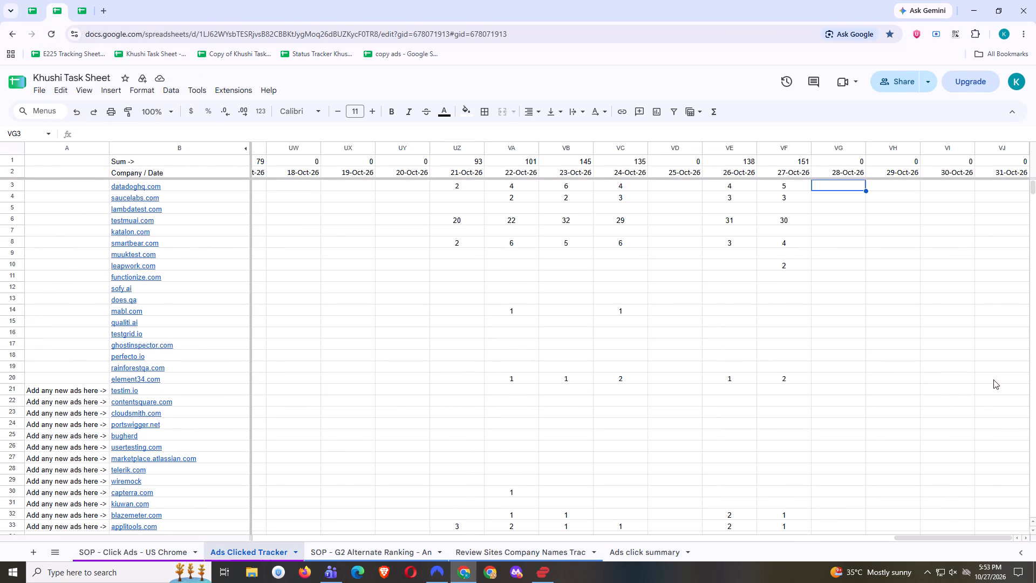
pyautogui.scroll(-7, 989, 389)
pyautogui.scroll(12, 986, 397)
pyautogui.scroll(-3, 957, 489)
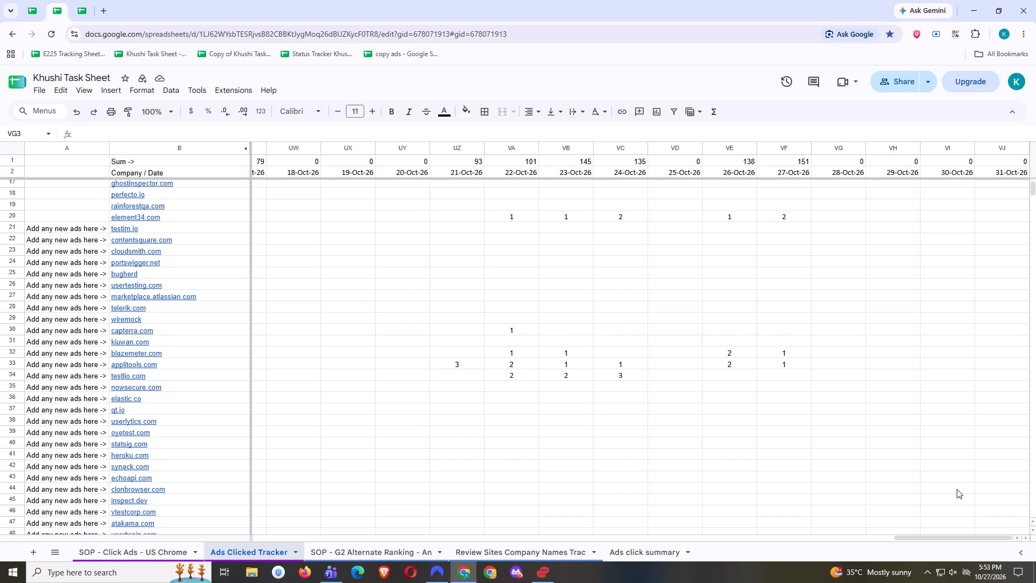
pyautogui.scroll(9, 957, 489)
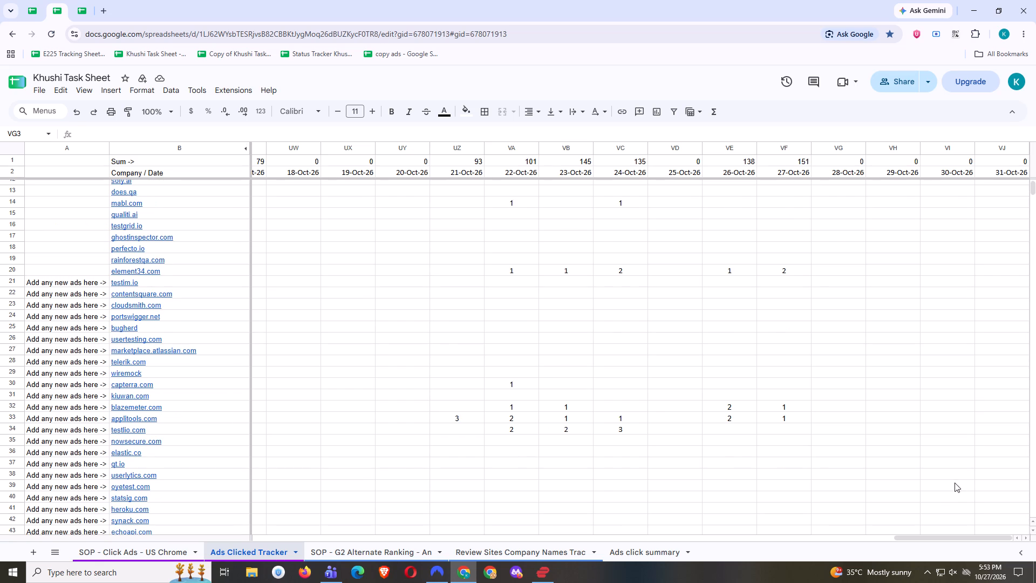
pyautogui.scroll(3, 953, 482)
# Review the Ads Click, Fill Details, Group Status, Sheet Status and Weekly Status sheets of the copy ads spreadsheet.
pyautogui.click(37, 16)
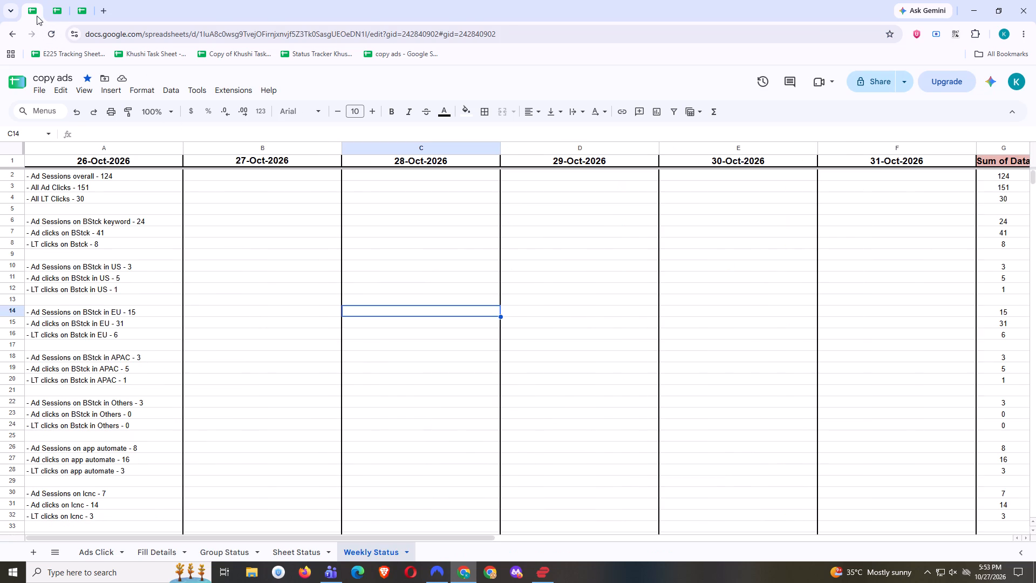
pyautogui.click(97, 551)
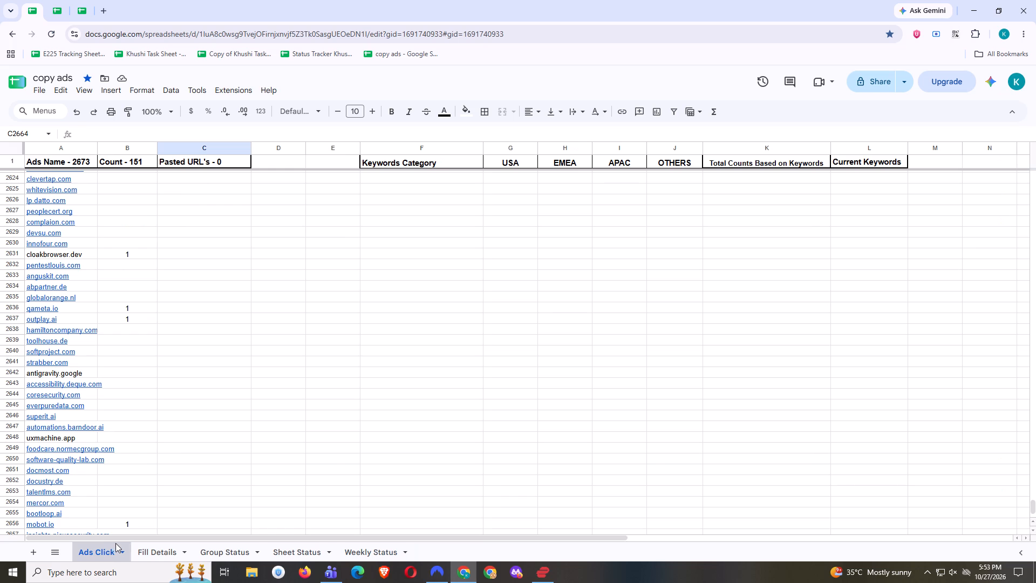
pyautogui.click(180, 560)
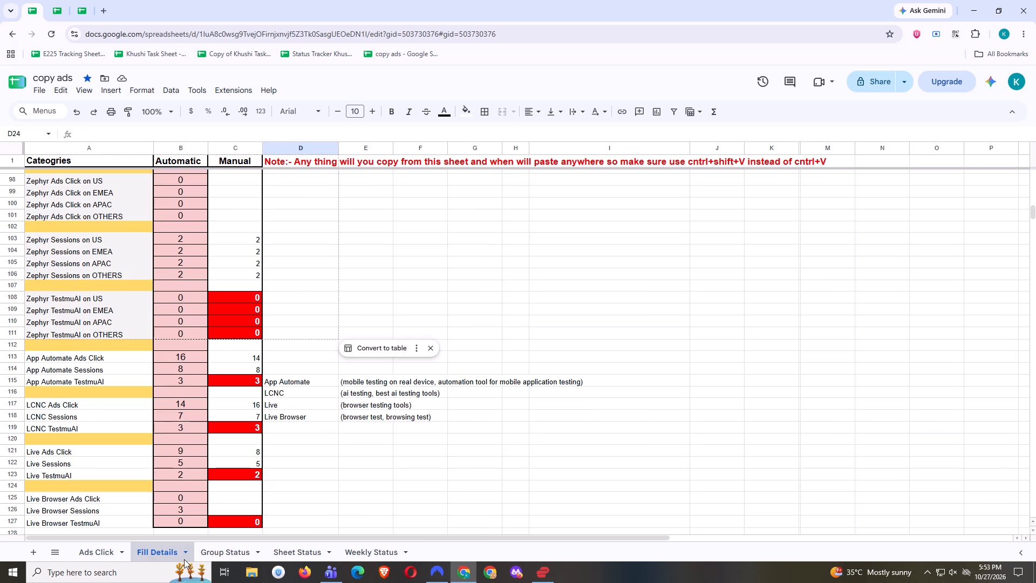
pyautogui.click(216, 557)
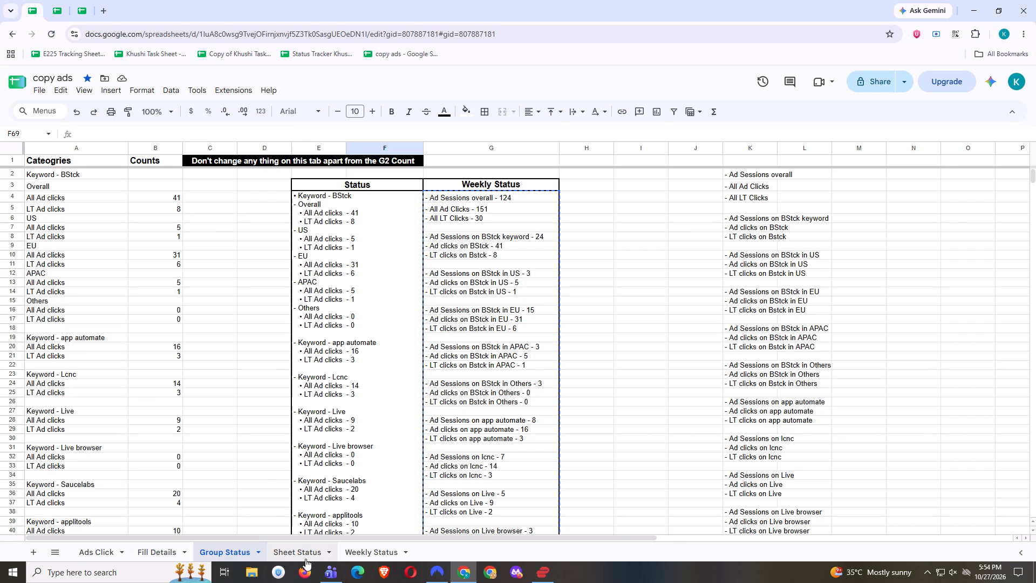
pyautogui.click(305, 559)
pyautogui.scroll(8, 311, 537)
pyautogui.moveTo(1034, 205); pyautogui.dragTo(1035, 159)
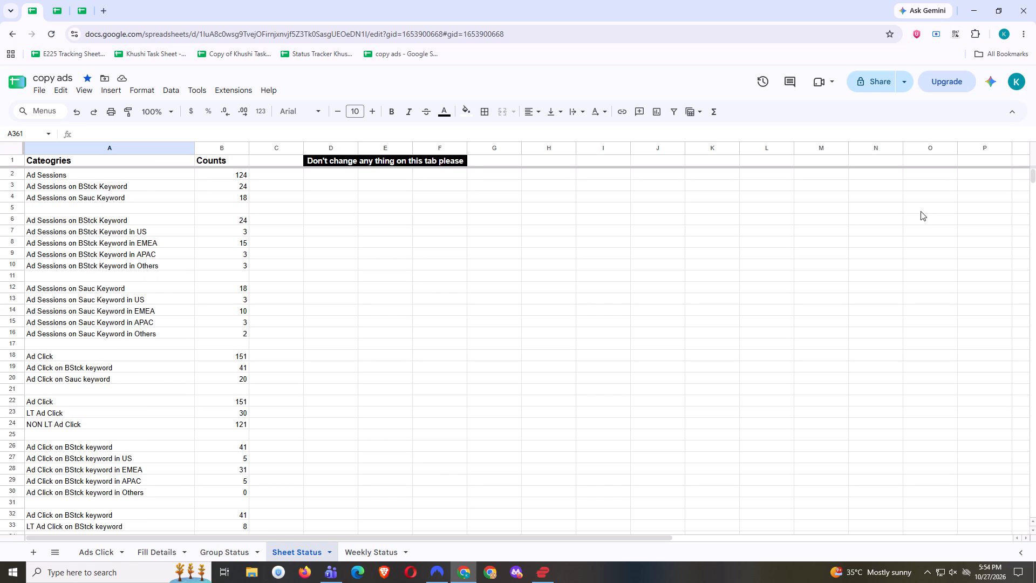
pyautogui.scroll(4, 741, 360)
pyautogui.click(371, 560)
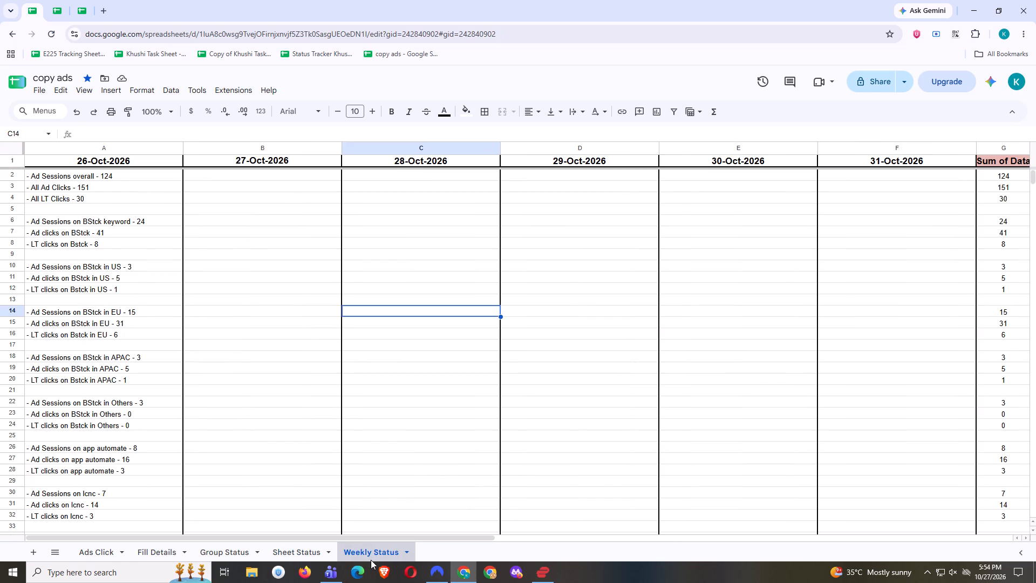
pyautogui.scroll(3, 162, 228)
# Examine the first company rows of the Ads Clicked Tracker in the Copy of Khushi Task Sheet.
pyautogui.click(81, 2)
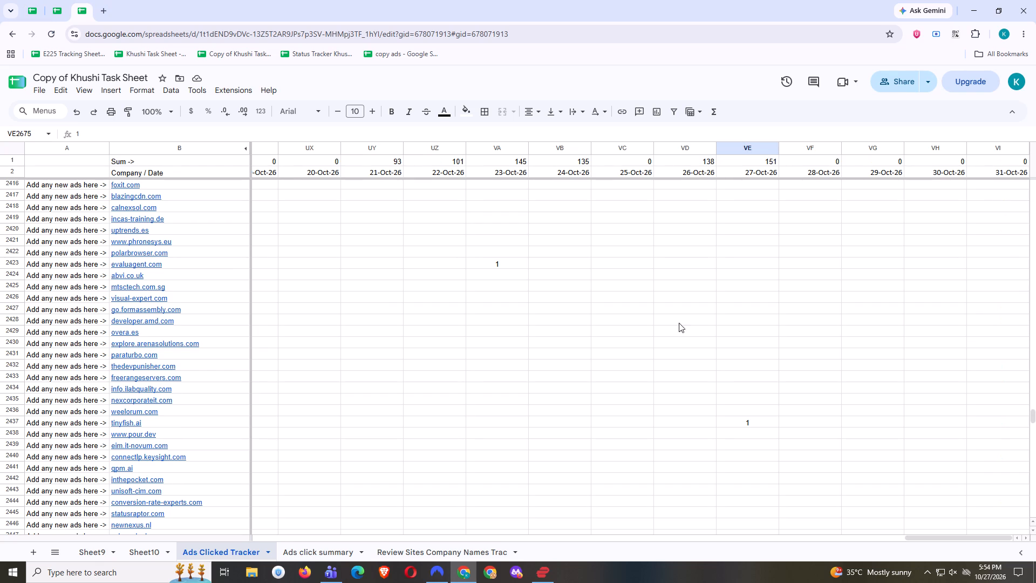
pyautogui.scroll(5, 913, 355)
pyautogui.moveTo(1035, 416); pyautogui.dragTo(1035, 136)
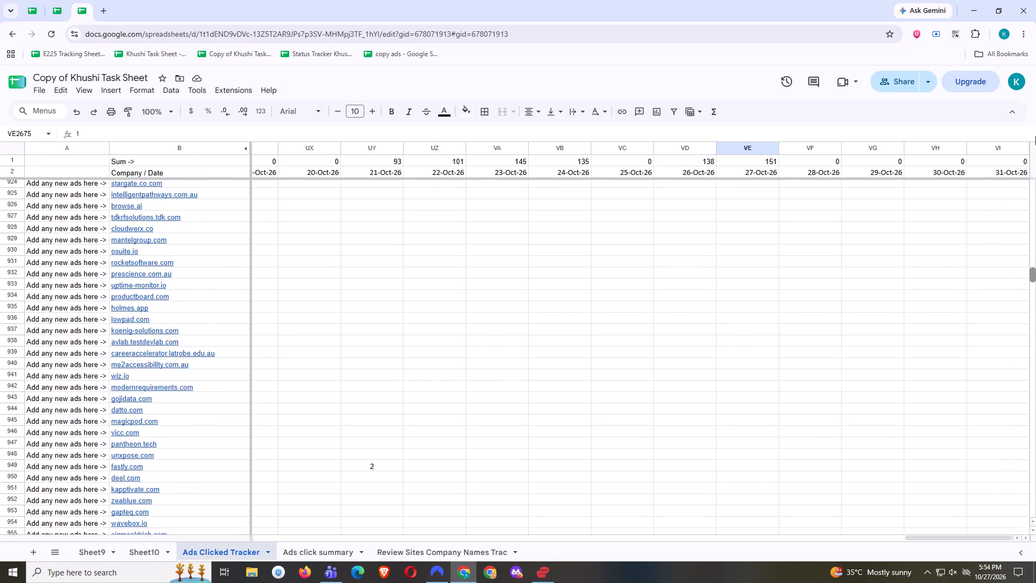
pyautogui.moveTo(1035, 136); pyautogui.dragTo(1035, 118)
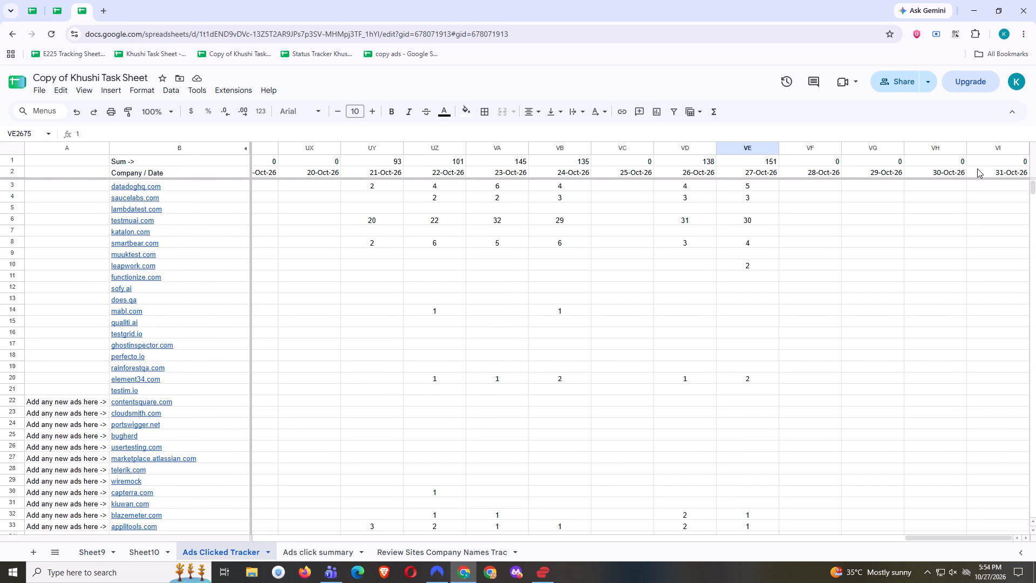
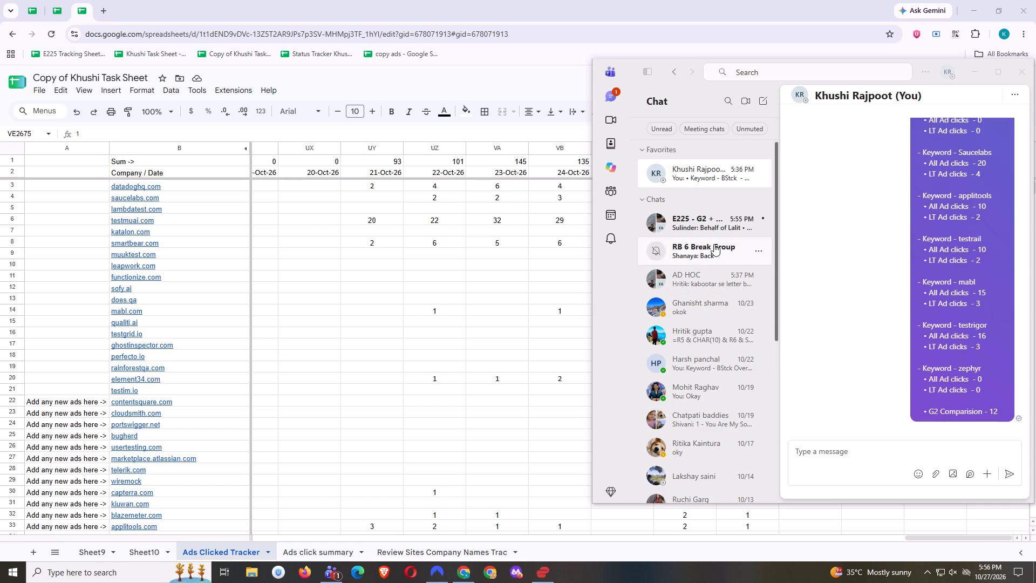
# Look back through the keyword-wise All Ad and LT Ad click report in the Teams self-chat.
pyautogui.scroll(2, 885, 340)
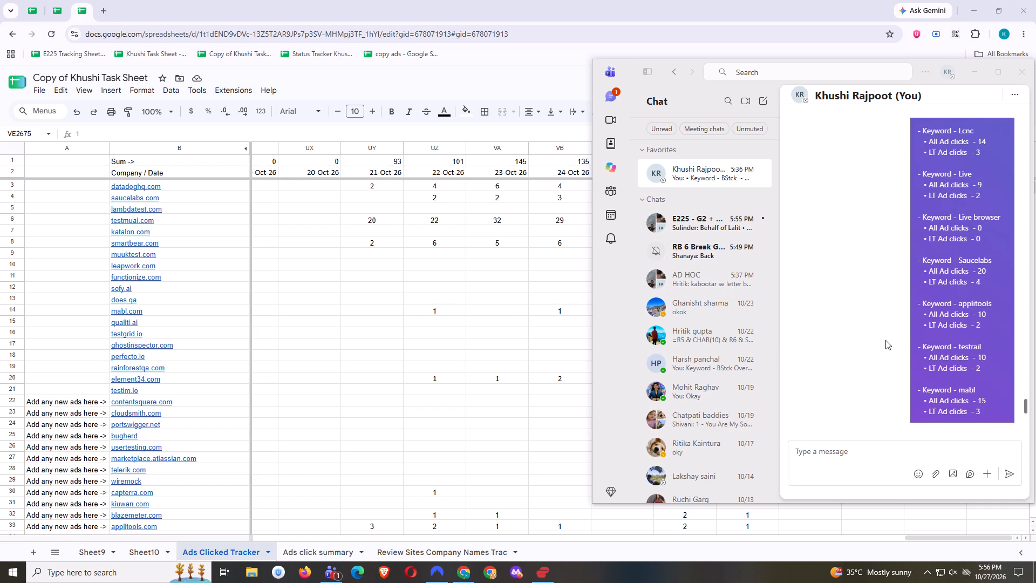
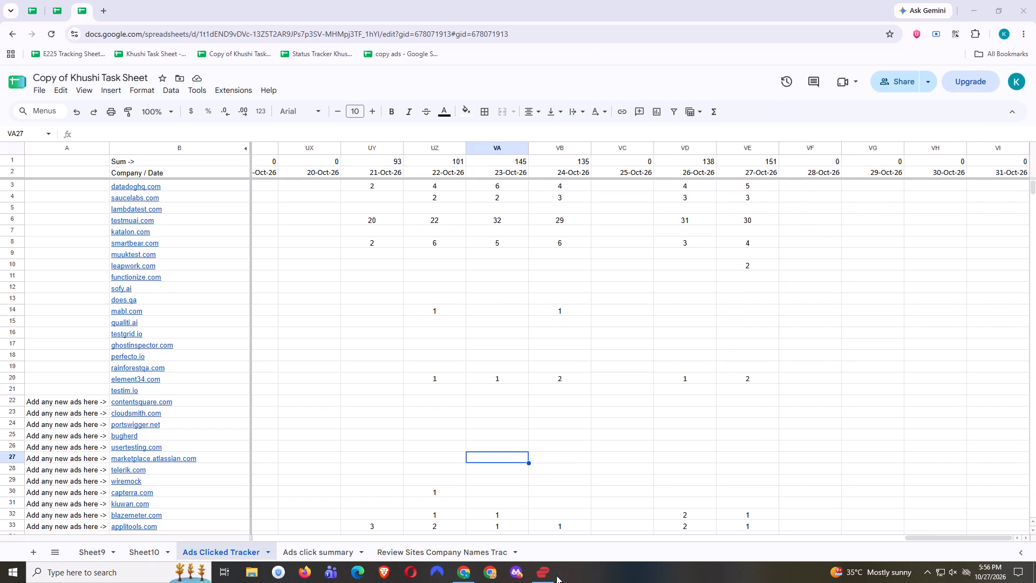
# Bring up the ExpressVPN window and dismiss it.
pyautogui.click(546, 575)
pyautogui.click(656, 168)
# Show the hidden background app icons in the Windows notification area.
pyautogui.click(924, 571)
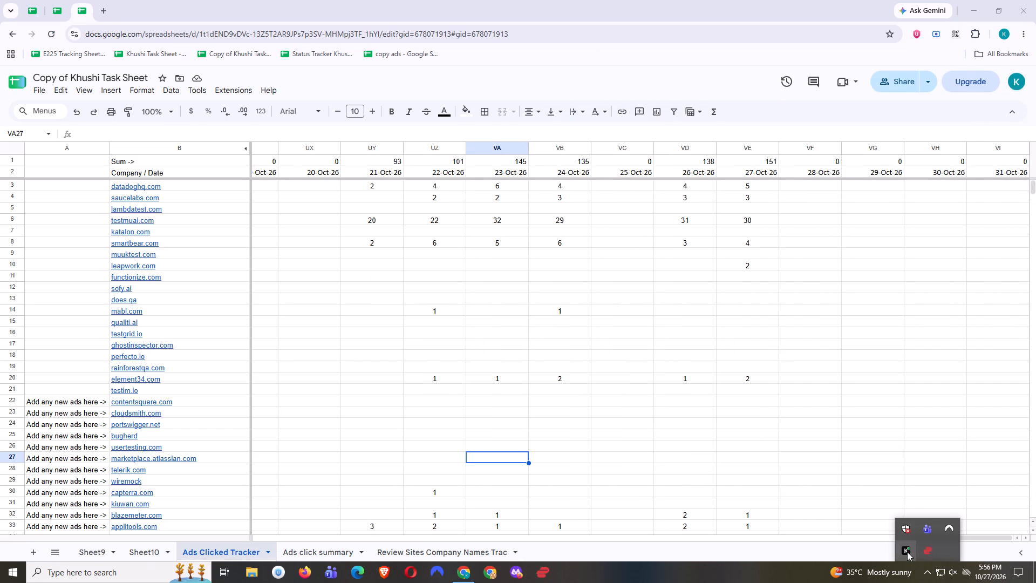